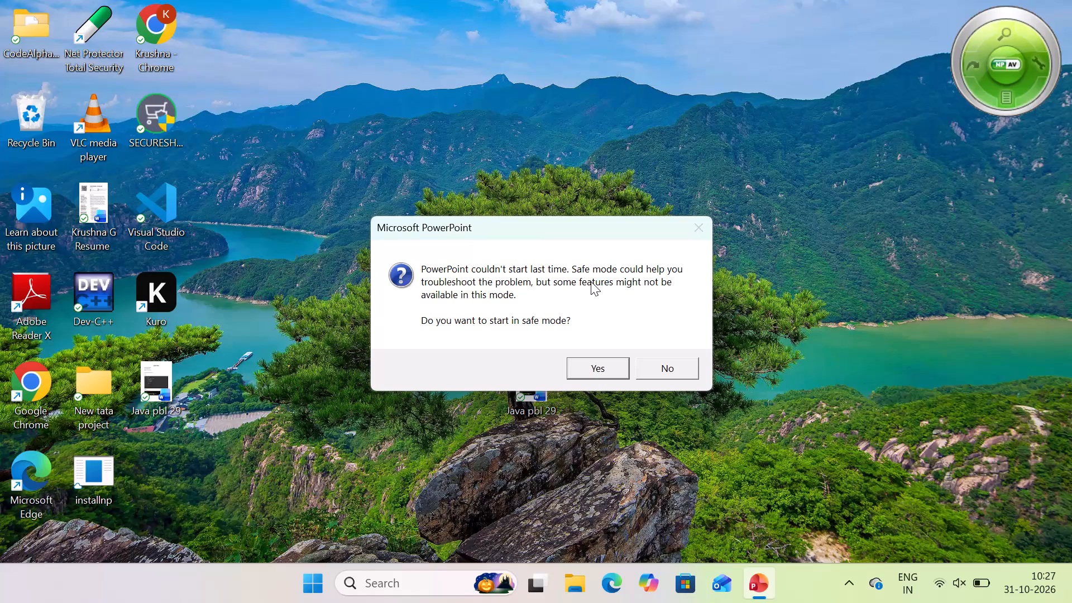
Accept the offer to start PowerPoint in safe mode.
click(591, 366)
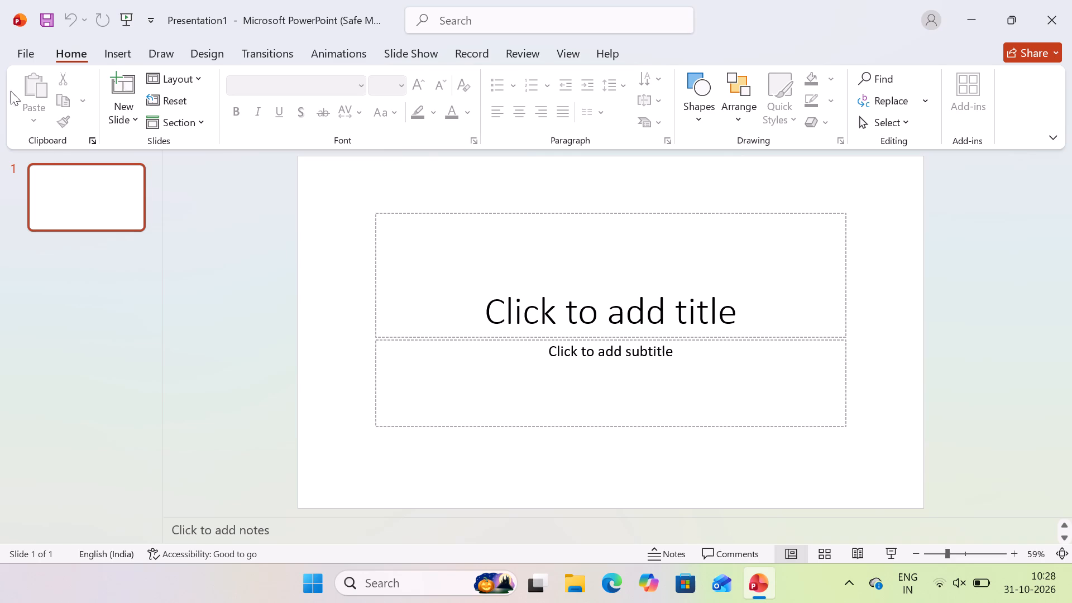
Bring up the Open page to look for an existing presentation among recent files and other locations.
click(23, 15)
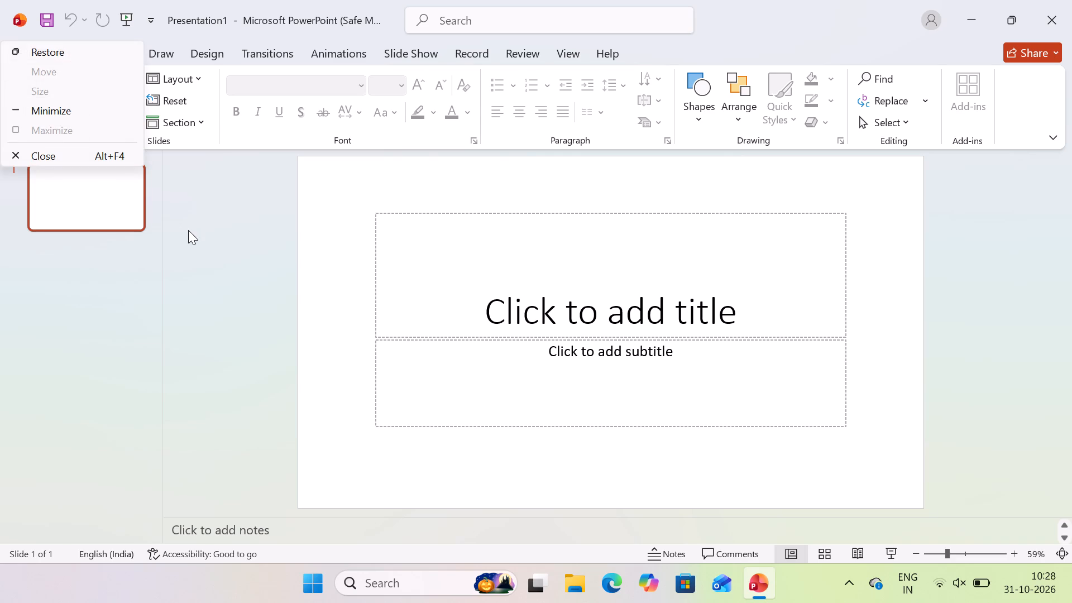
click(188, 230)
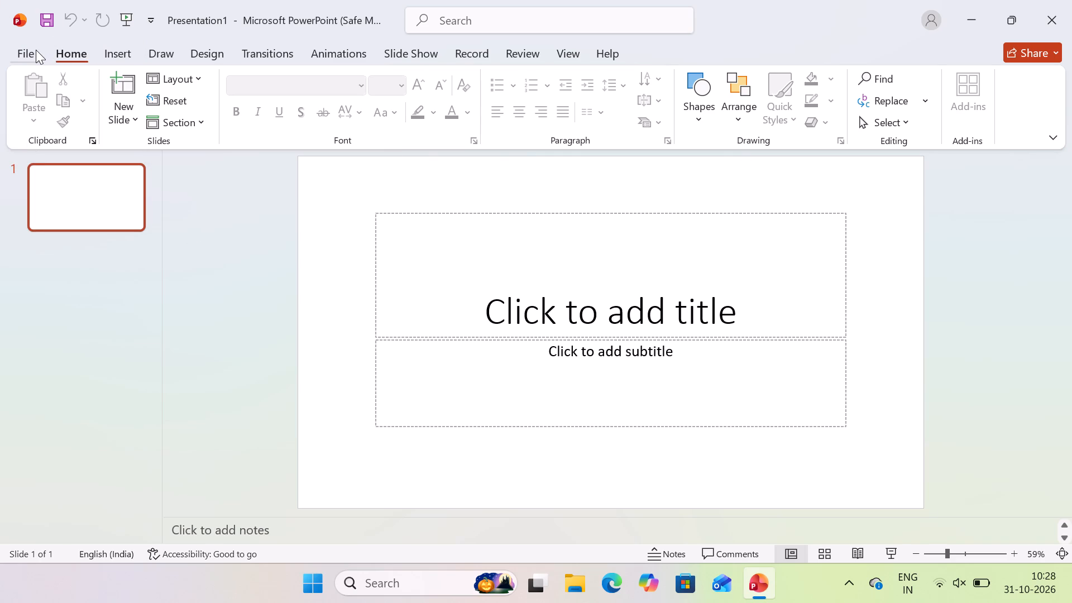
click(36, 50)
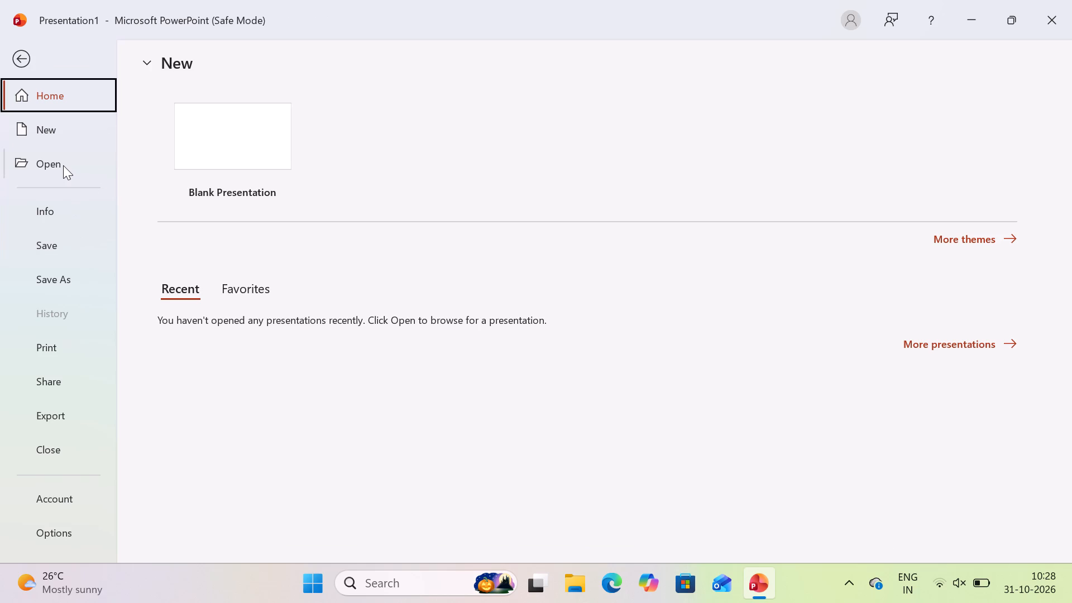
click(63, 165)
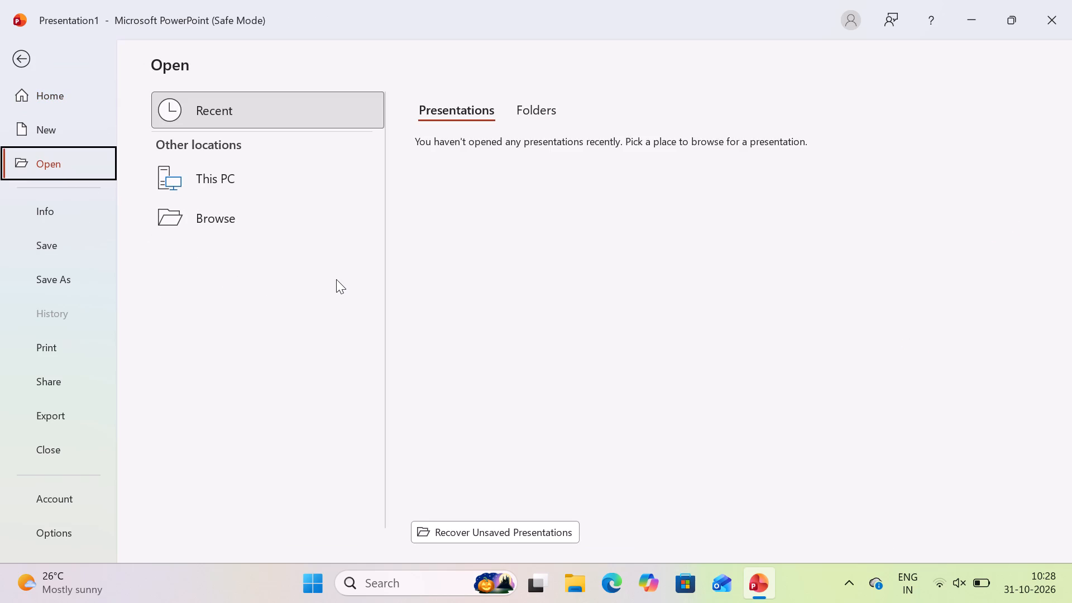
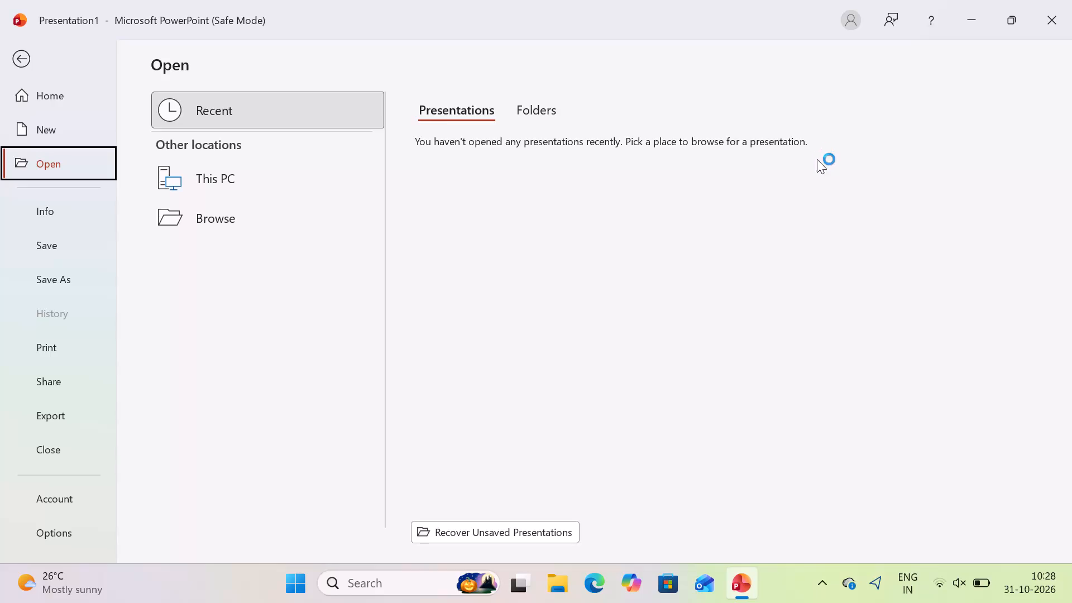
Close the PowerPoint window running in safe mode.
click(1047, 22)
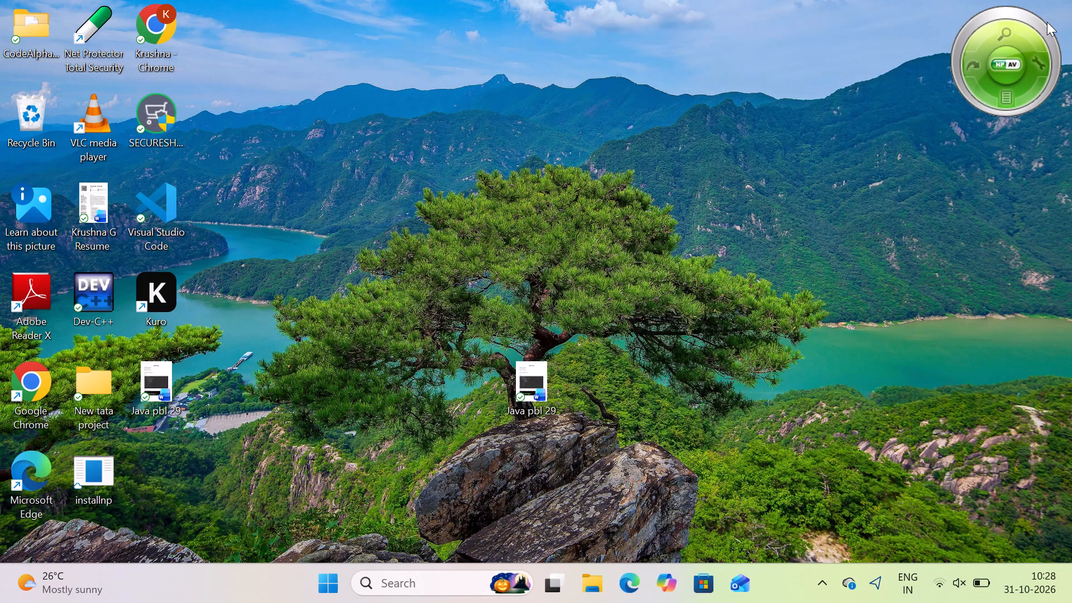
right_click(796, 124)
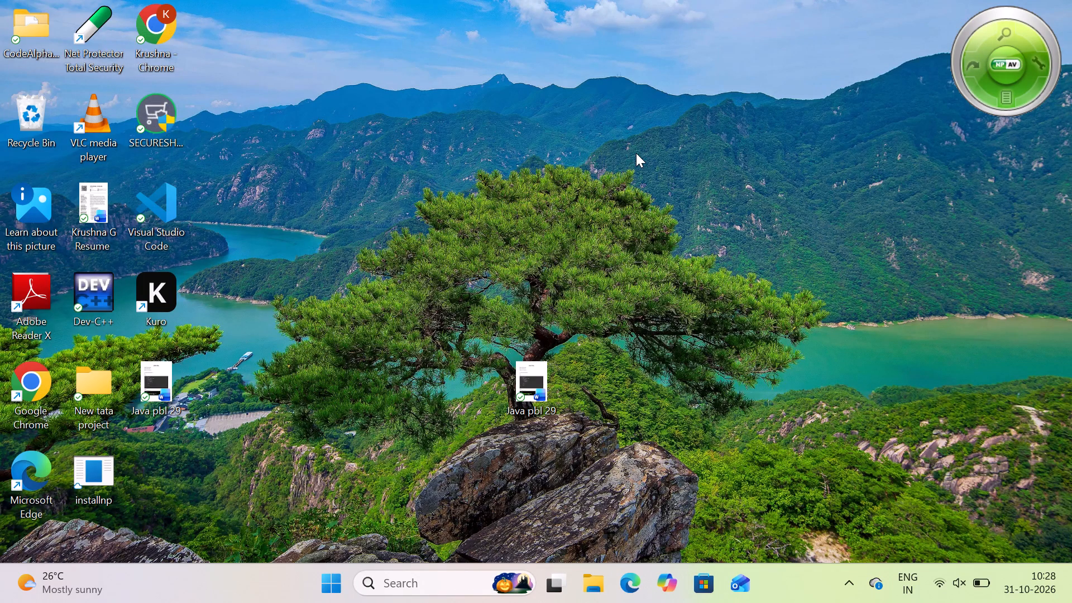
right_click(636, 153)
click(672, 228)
Search Windows for "power" and start the PowerPoint app in normal mode.
click(435, 580)
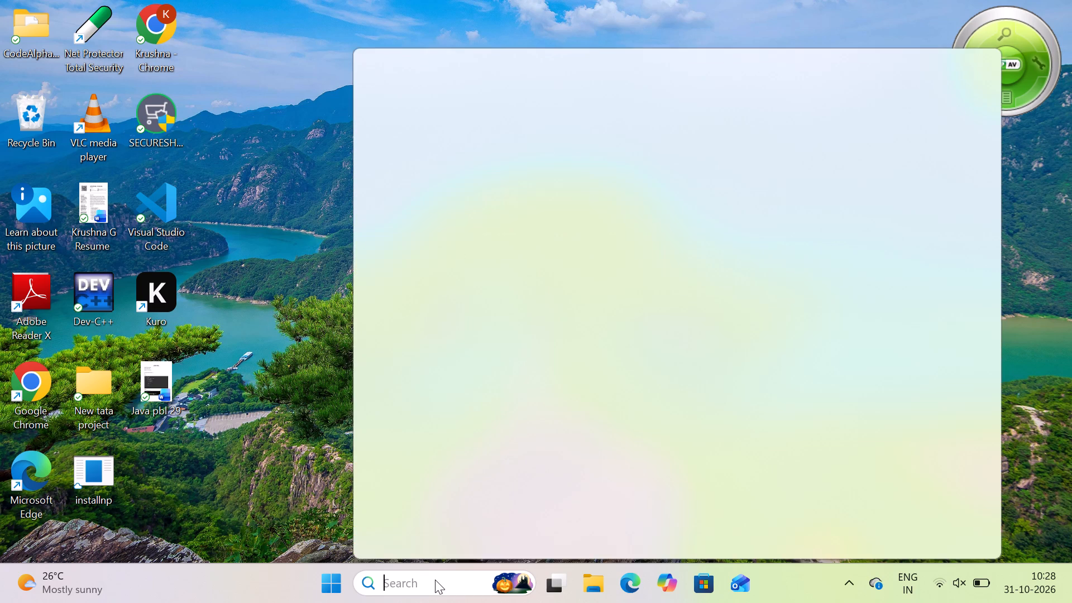
text(power)
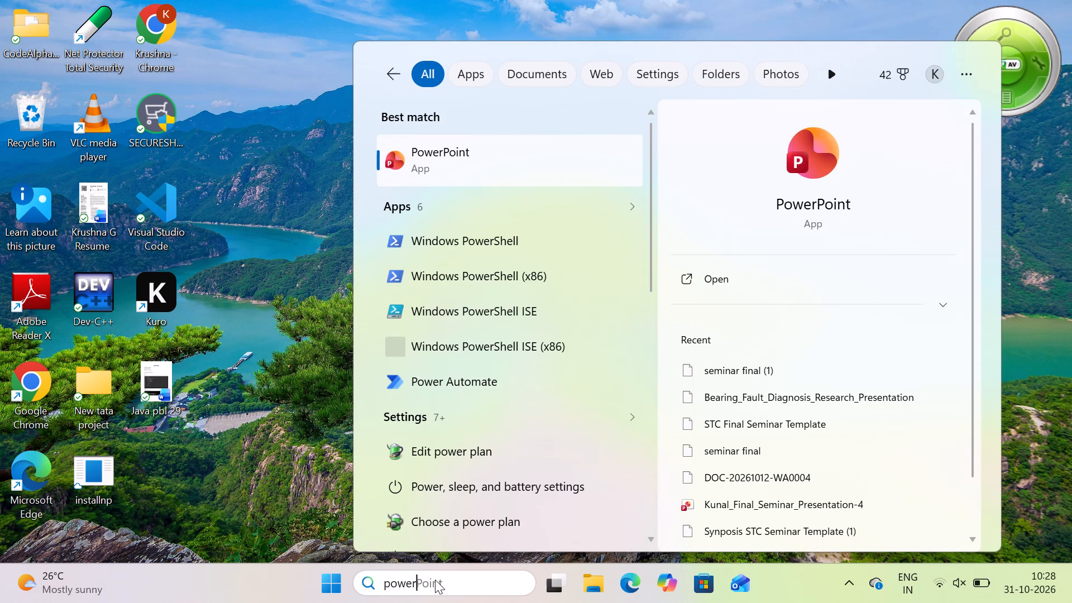
double_click(611, 169)
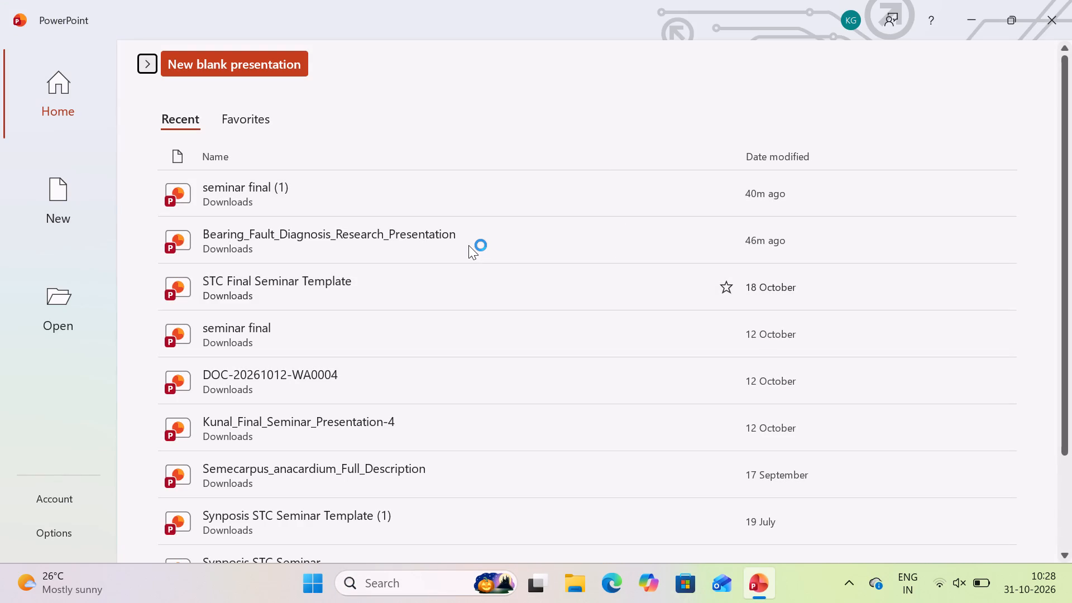
Open the recent presentation Bearing_Fault_Diagnosis_Research_Presentation from Downloads.
click(468, 245)
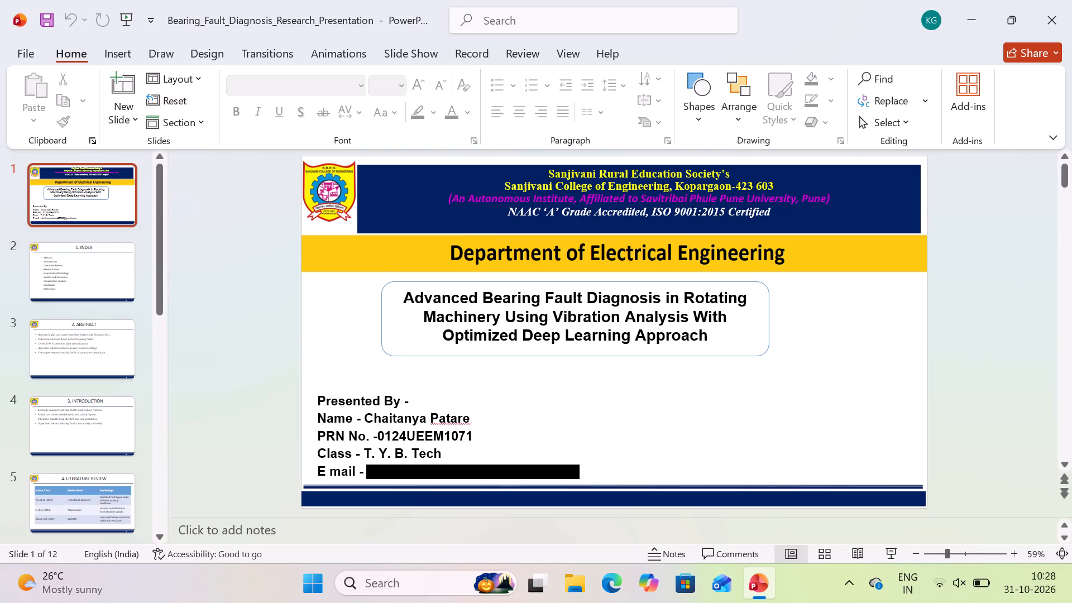
Review the presentation slide by slide from the title slide, examining the Index and Abstract slides.
key(Down)
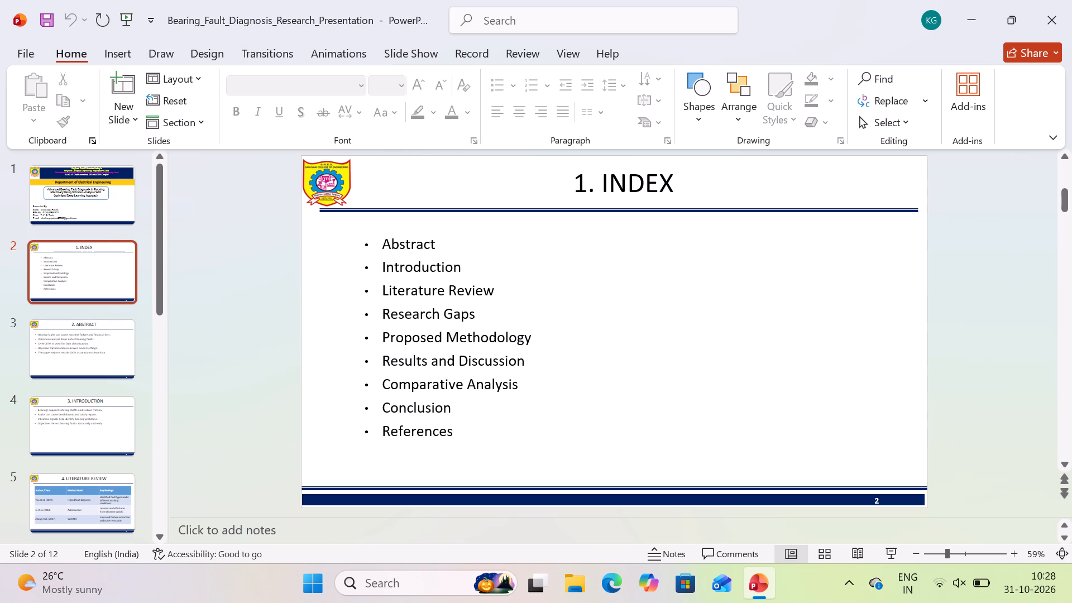
key(Down)
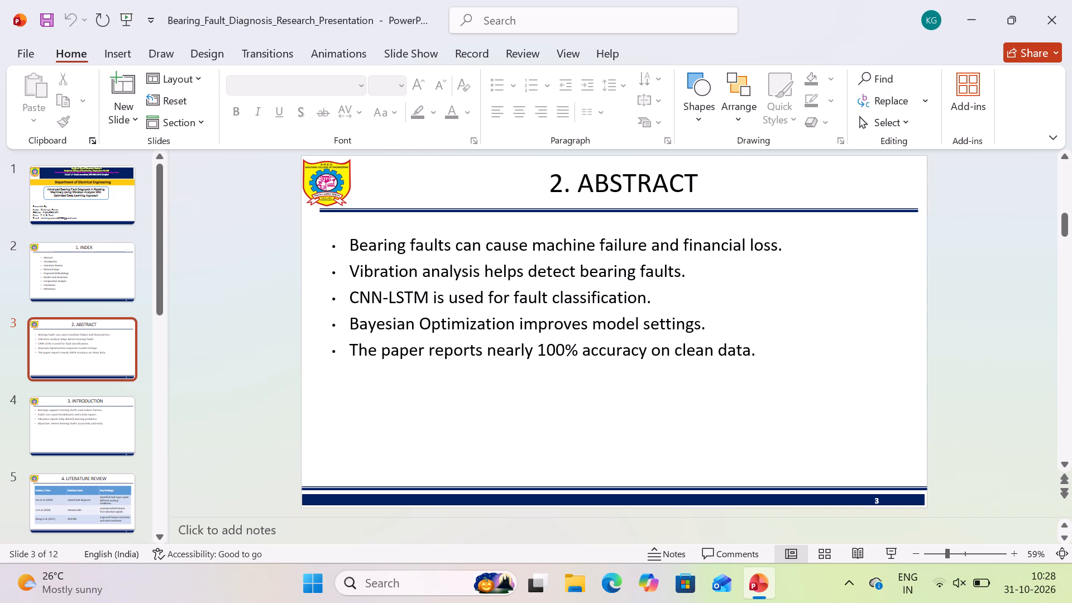
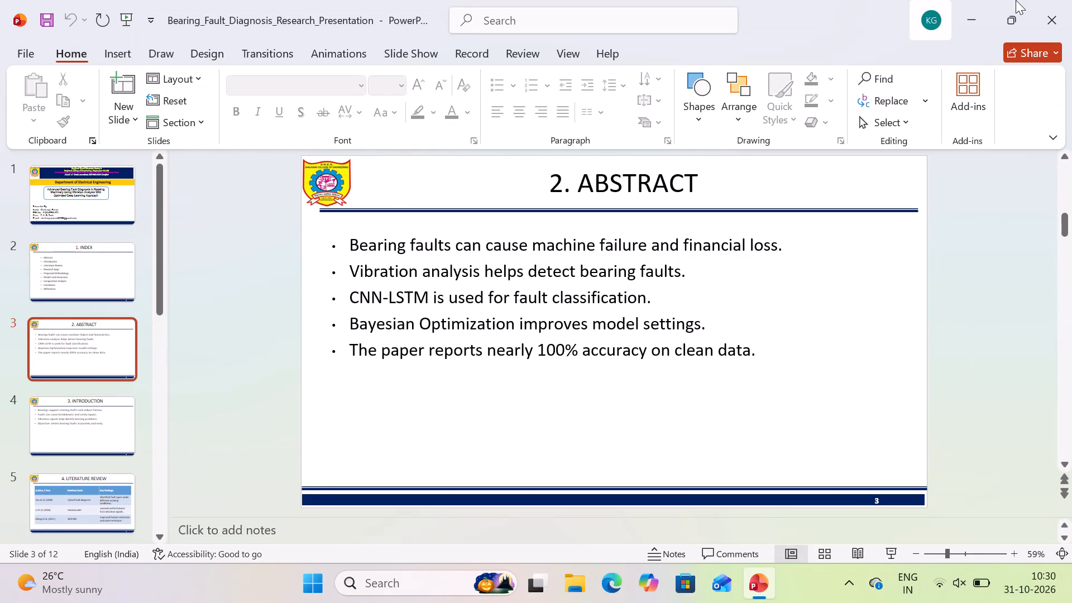
Minimize the presentation window to show the desktop.
click(959, 16)
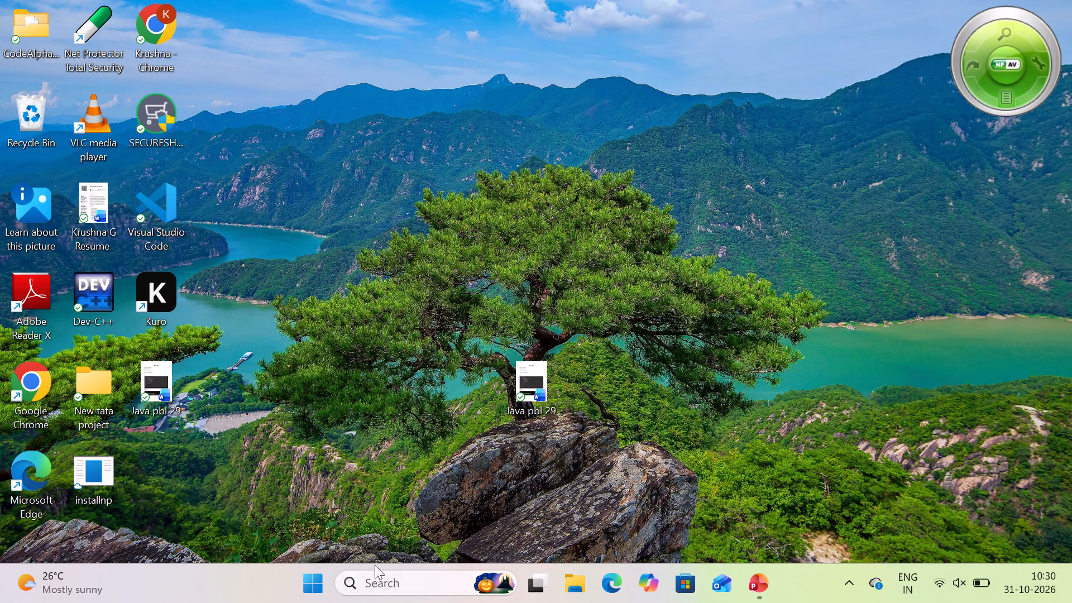
Search Windows for "ca" and open the Camera app.
click(375, 582)
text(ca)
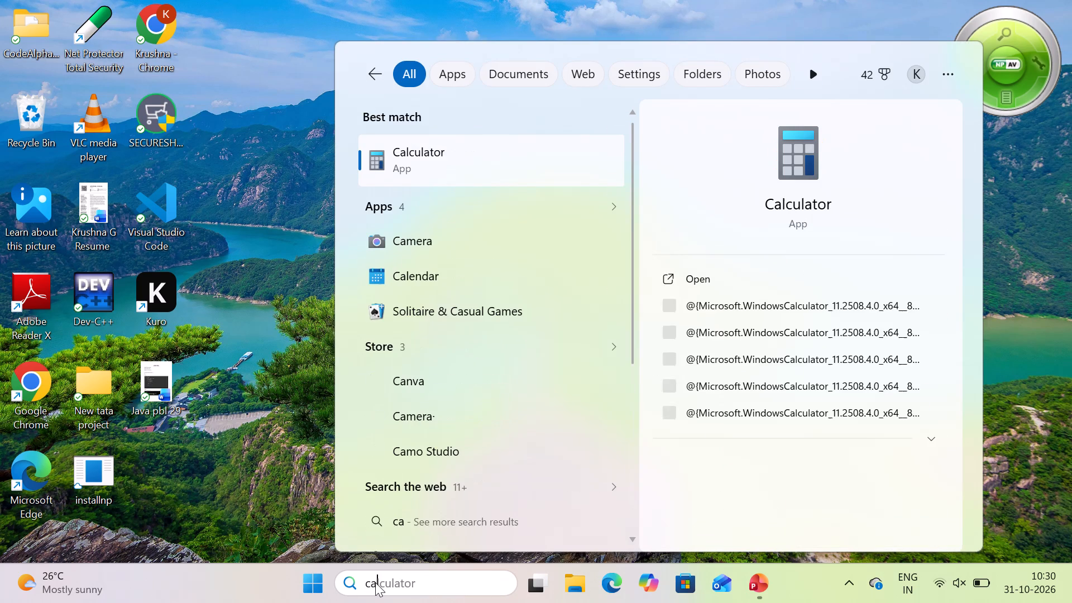
click(505, 246)
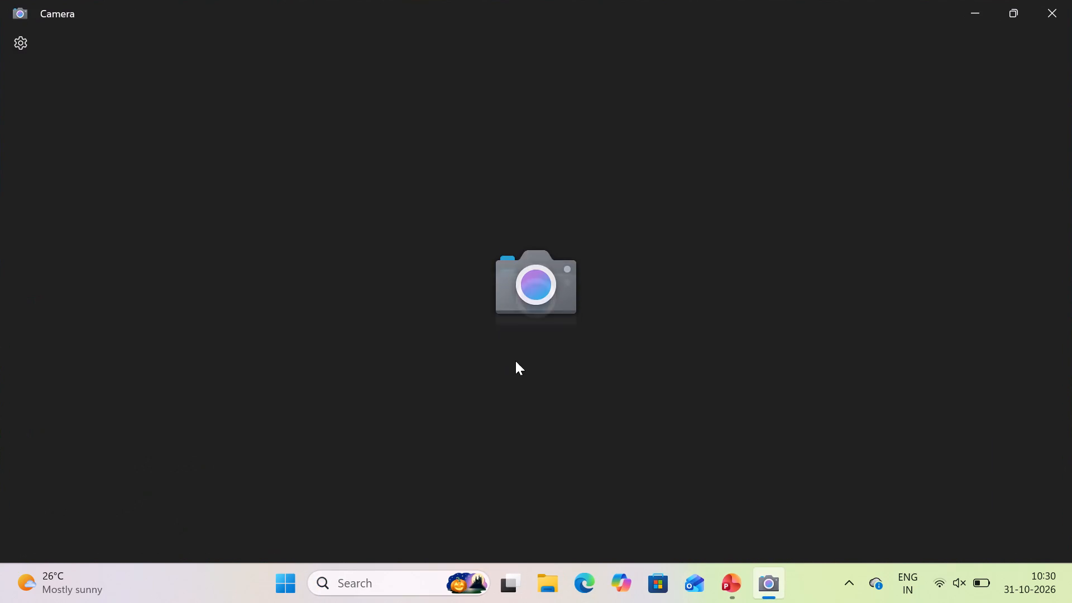
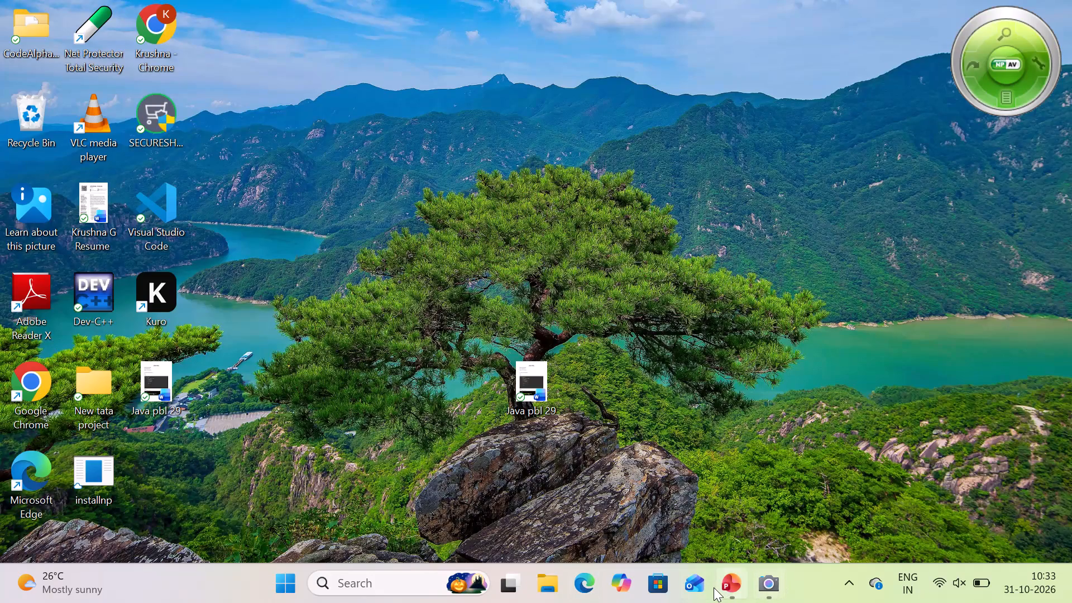
Bring the minimized bearing fault diagnosis presentation back up in PowerPoint.
click(714, 587)
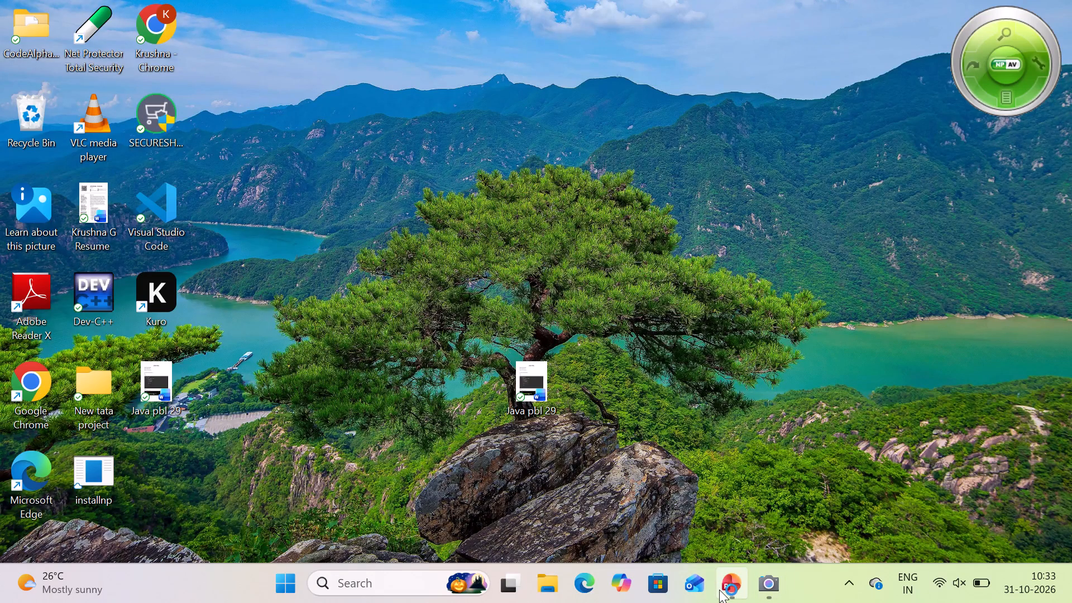
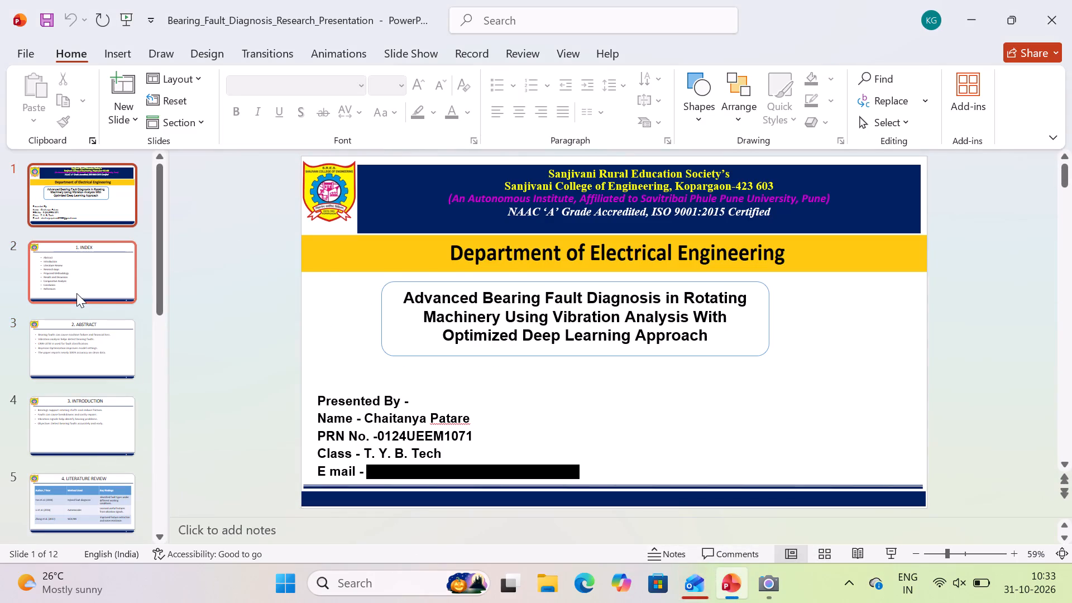
Skim the presentation through the Comparative Analysis, Conclusion & Future Work and References slides, and return to the title and Index slides.
scroll(539, 298, down, 9)
scroll(539, 298, up, 1)
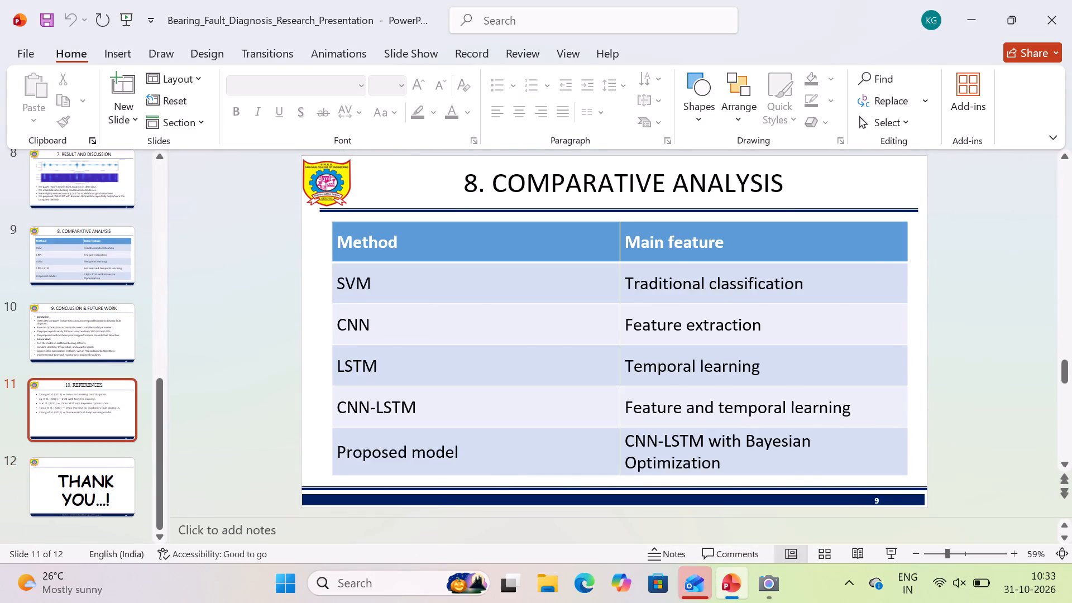
scroll(539, 298, down, 1)
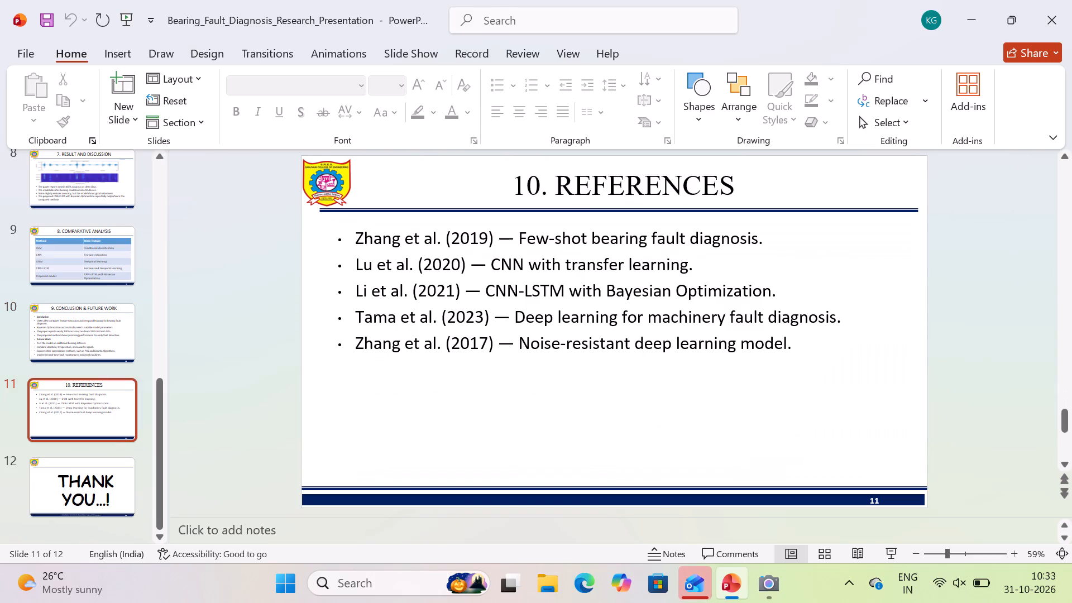
scroll(539, 298, down, 1)
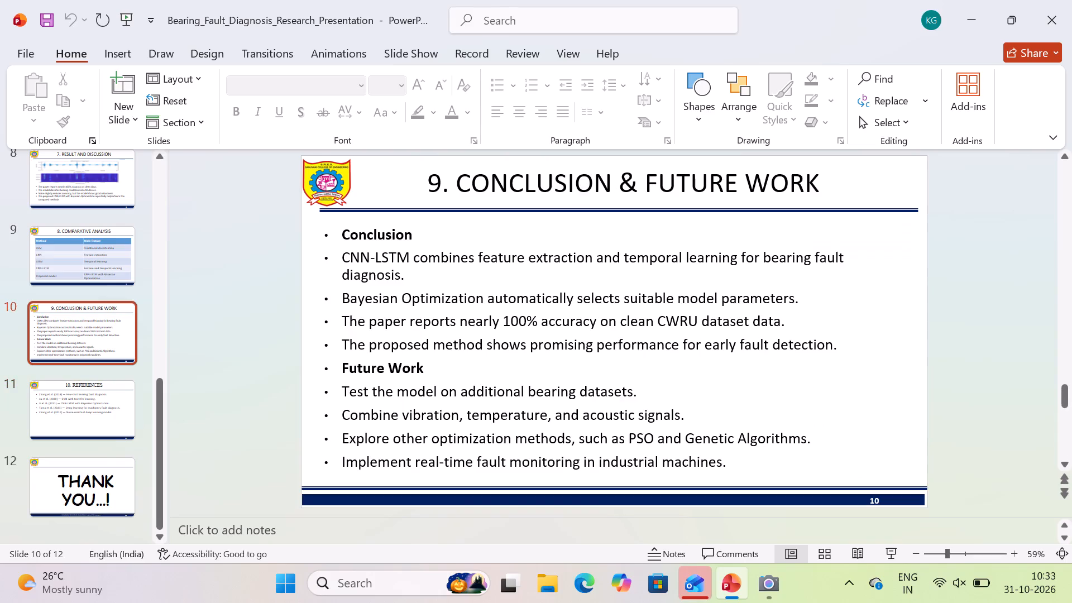
scroll(481, 256, up, 5)
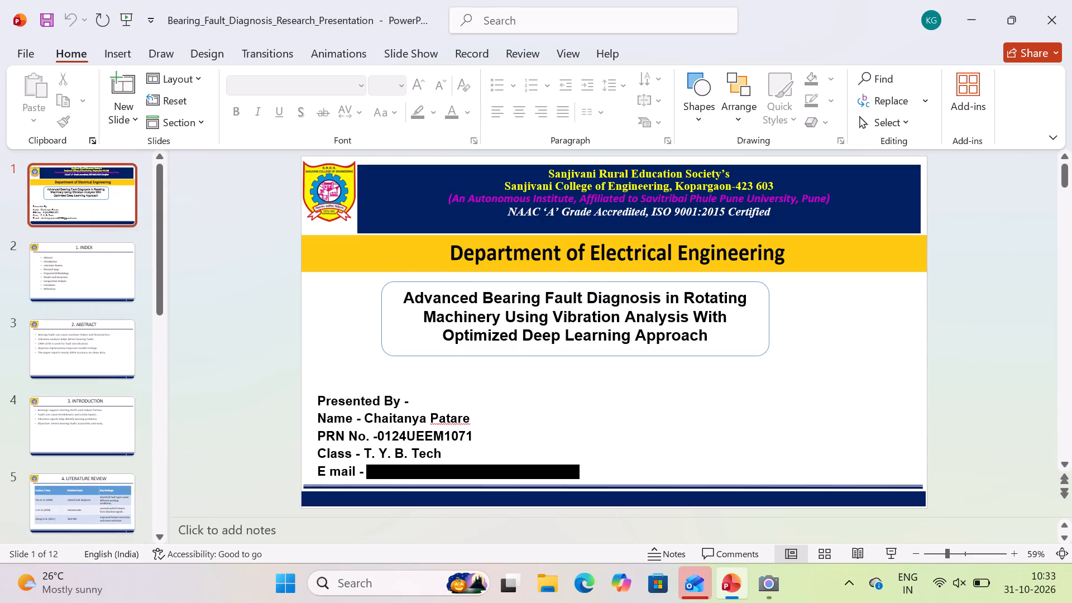
scroll(481, 256, down, 1)
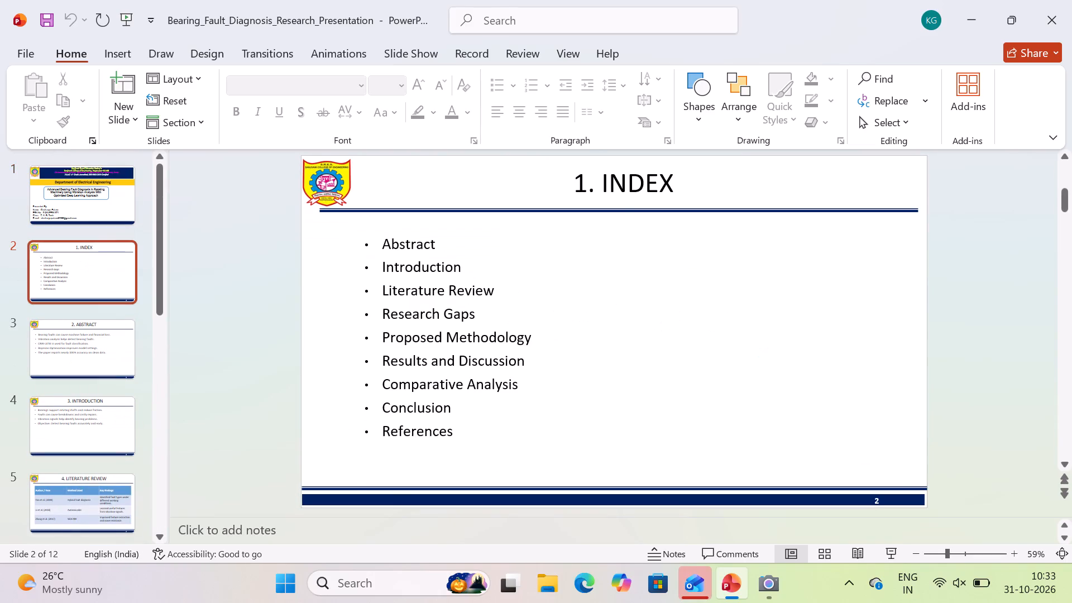
Extend the Conclusion bullet on the Index slide so it reads "Conclusion & Future Work".
click(459, 417)
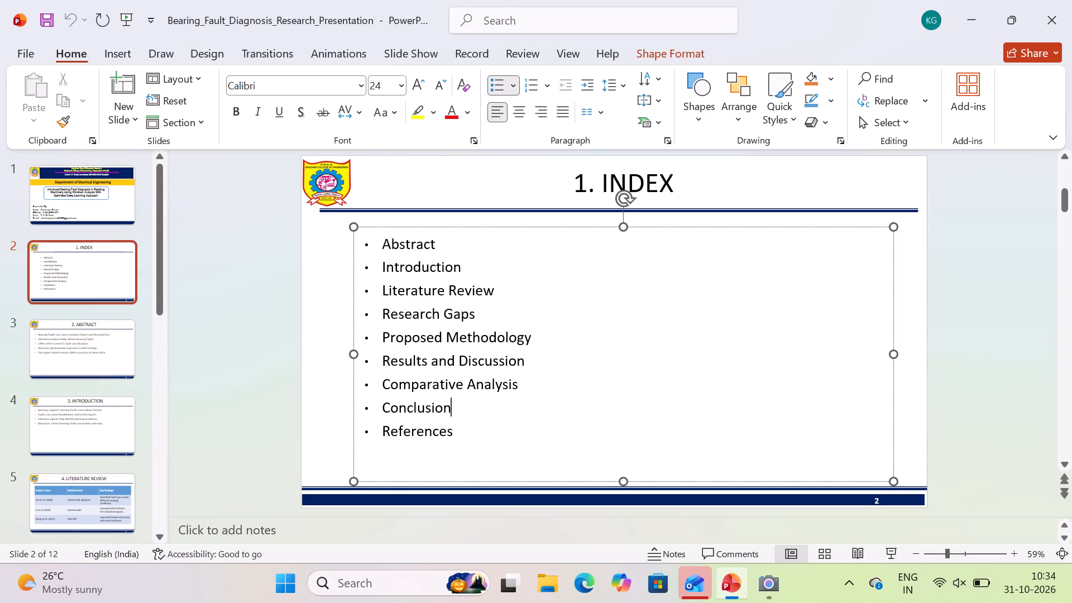
key(space)
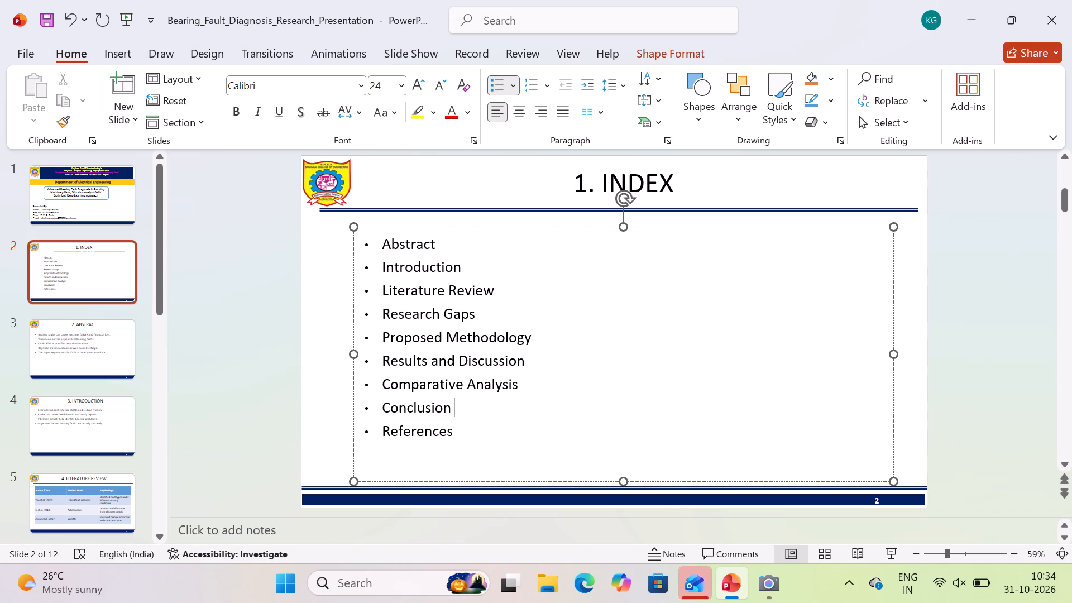
key(shift+ampersand)
key(space)
text(fu)
text(ture)
key(space)
text(work)
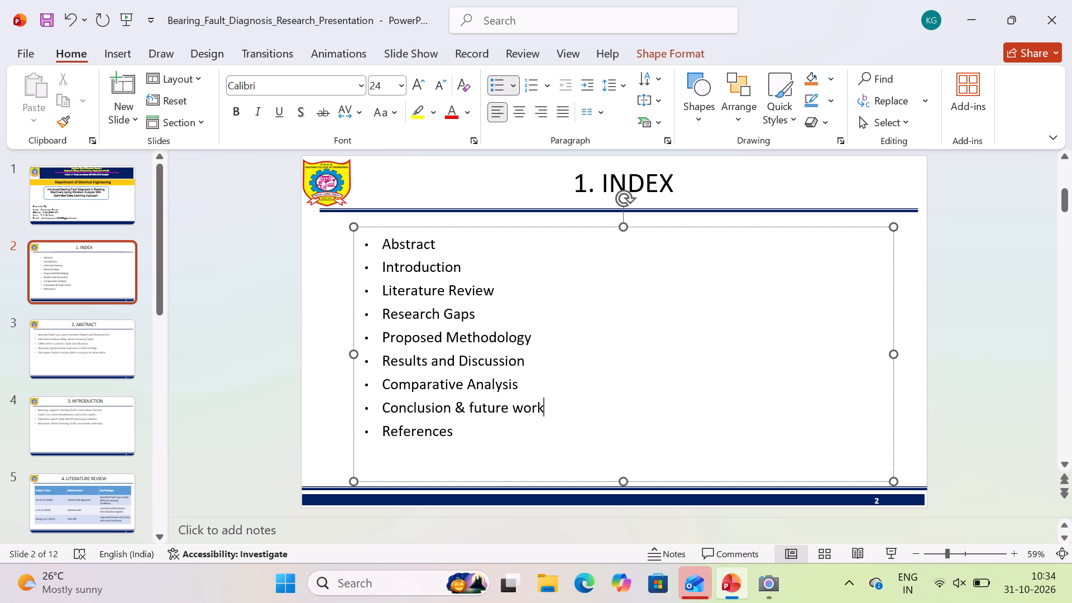
click(473, 410)
key(BackSpace)
key(shift+f)
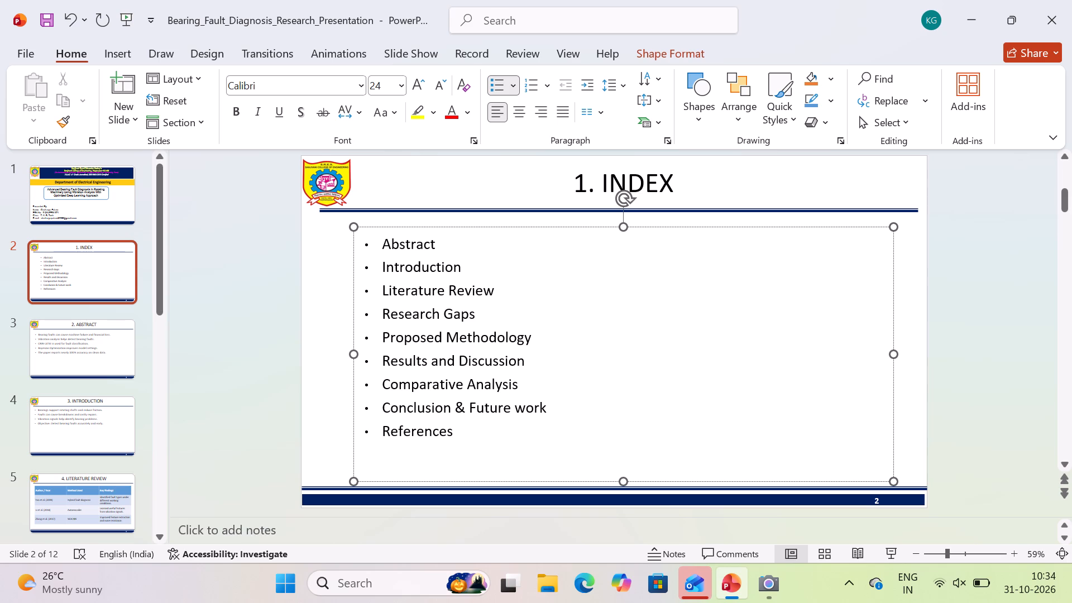
click(524, 408)
key(BackSpace)
key(shift+w)
click(559, 411)
Save the presentation with the updated Index slide.
key(ctrl+s)
click(317, 340)
key(ctrl+s)
key(ctrl+s)
key(ctrl+s)
key(ctrl+s)
key(ctrl+s)
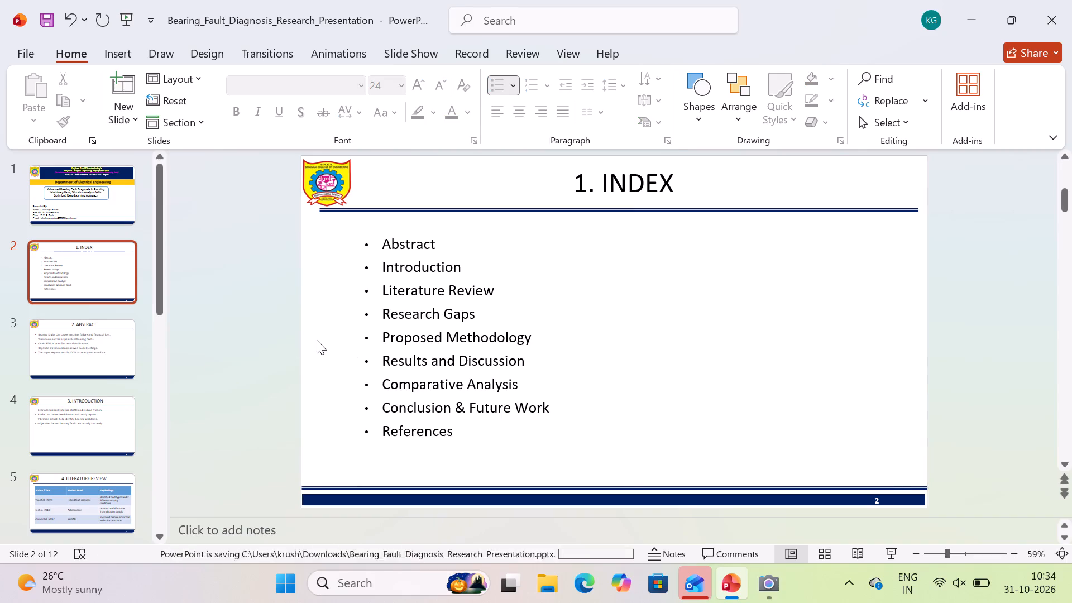
key(ctrl+s)
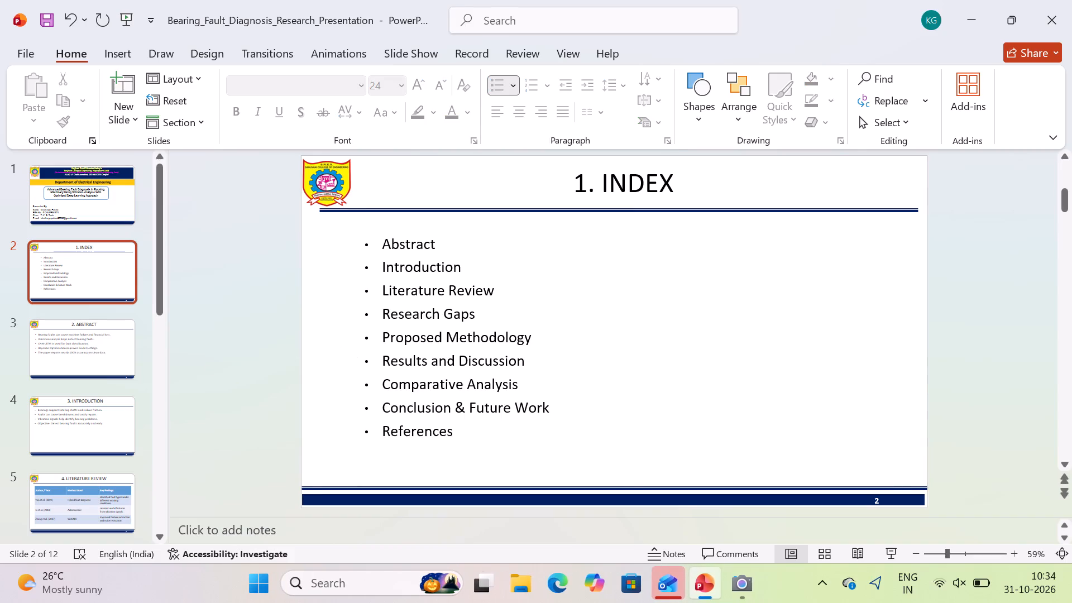
Review the slides from the title slide through the Index and Abstract to the Literature Review table.
scroll(485, 346, up, 1)
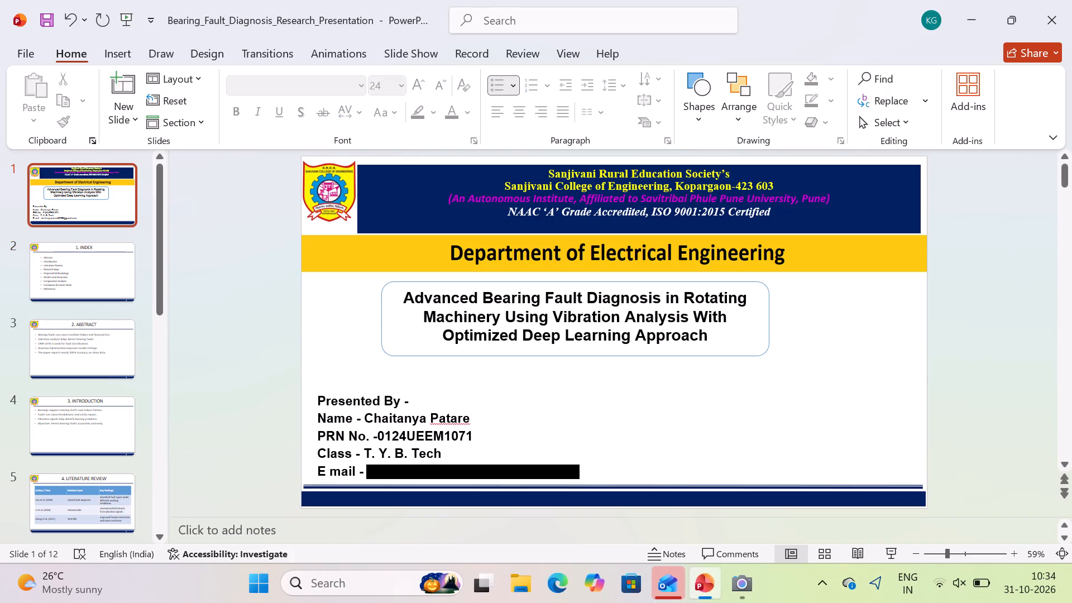
scroll(485, 346, down, 1)
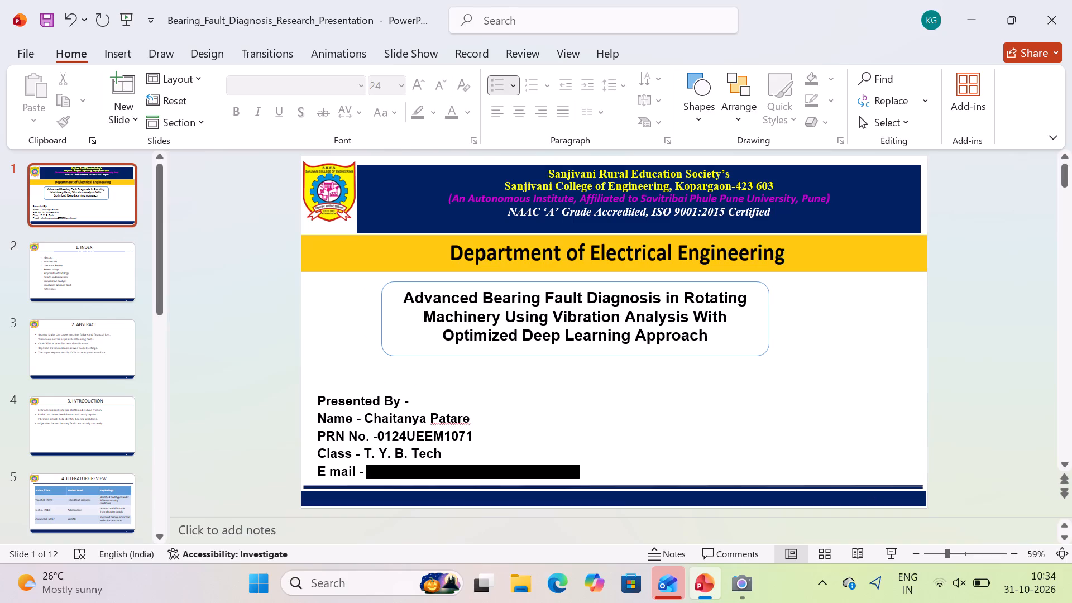
scroll(484, 353, down, 3)
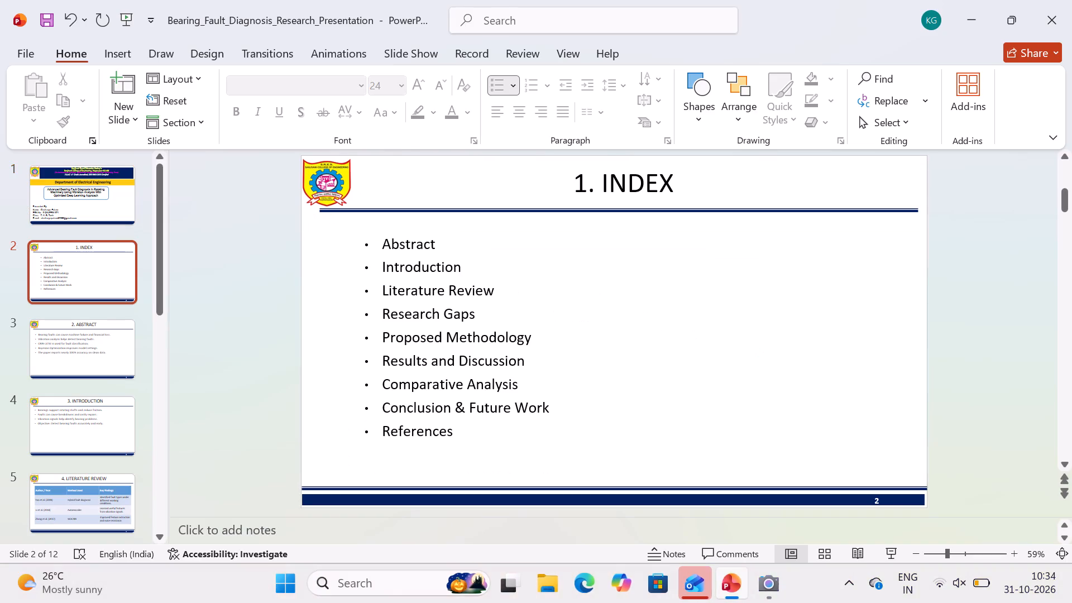
scroll(484, 353, down, 1)
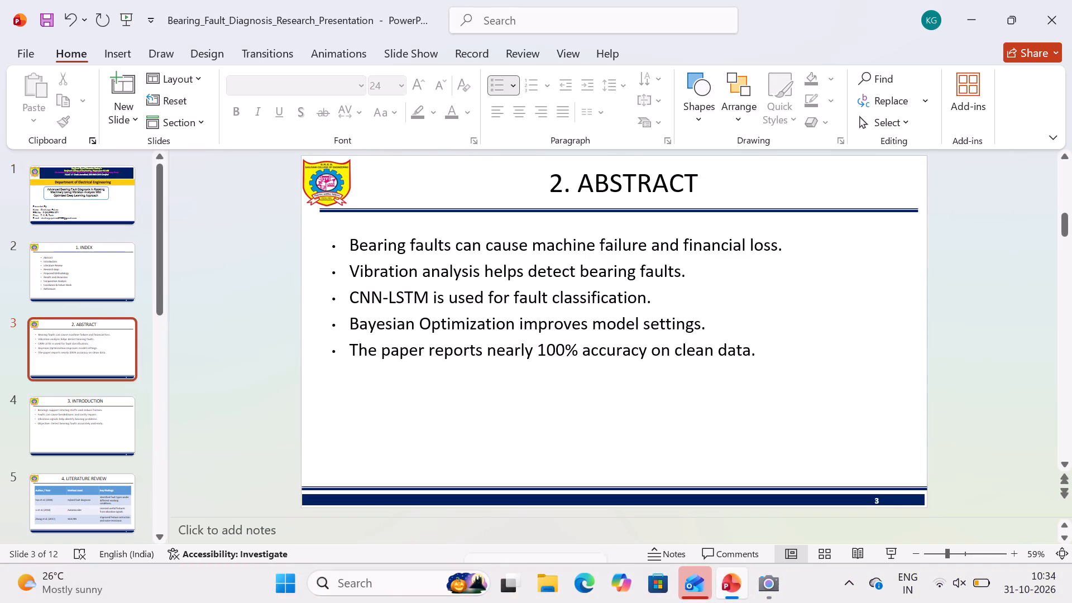
scroll(484, 353, down, 1)
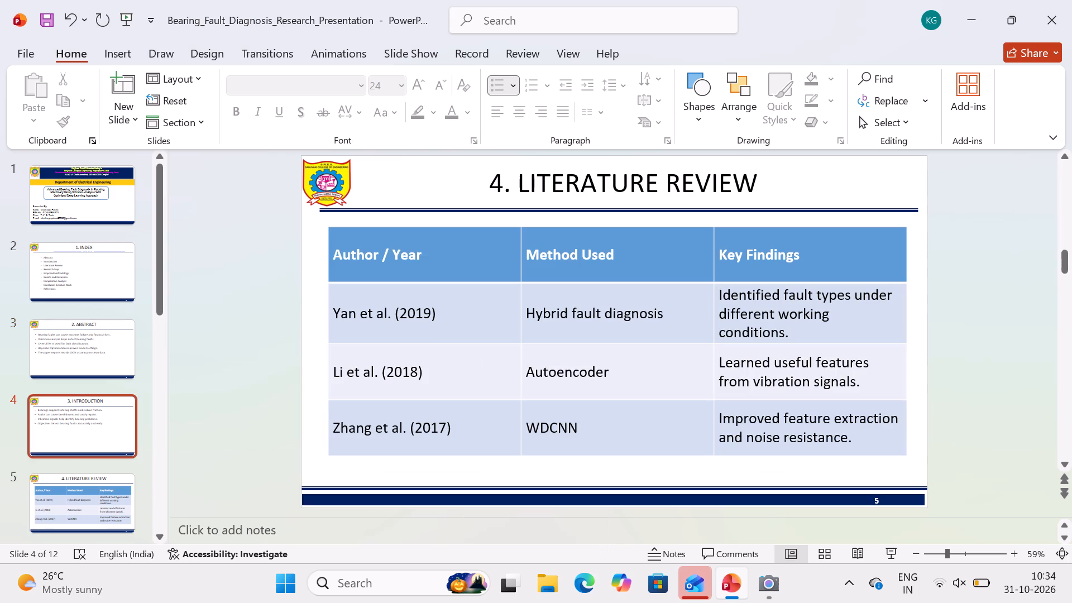
scroll(484, 353, down, 2)
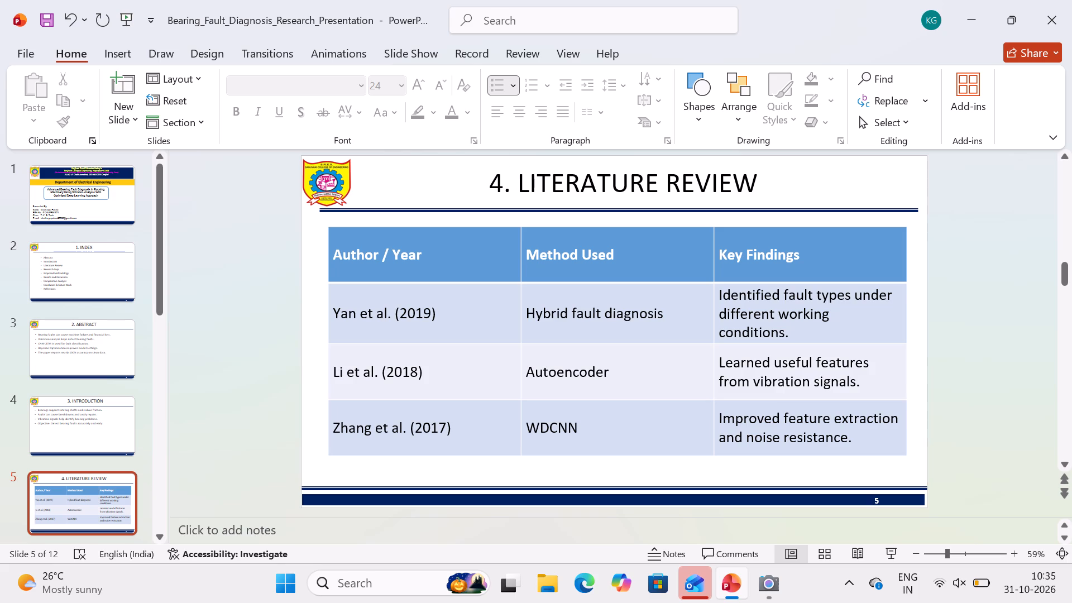
Launch the slide show recording with the Literature Review slide as the current slide.
click(471, 51)
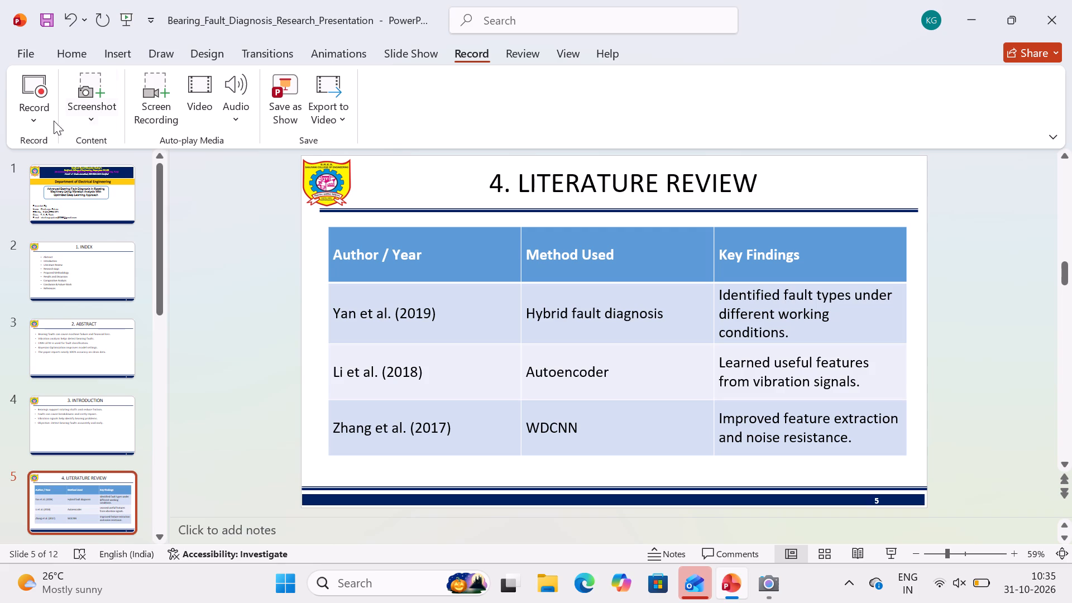
click(36, 85)
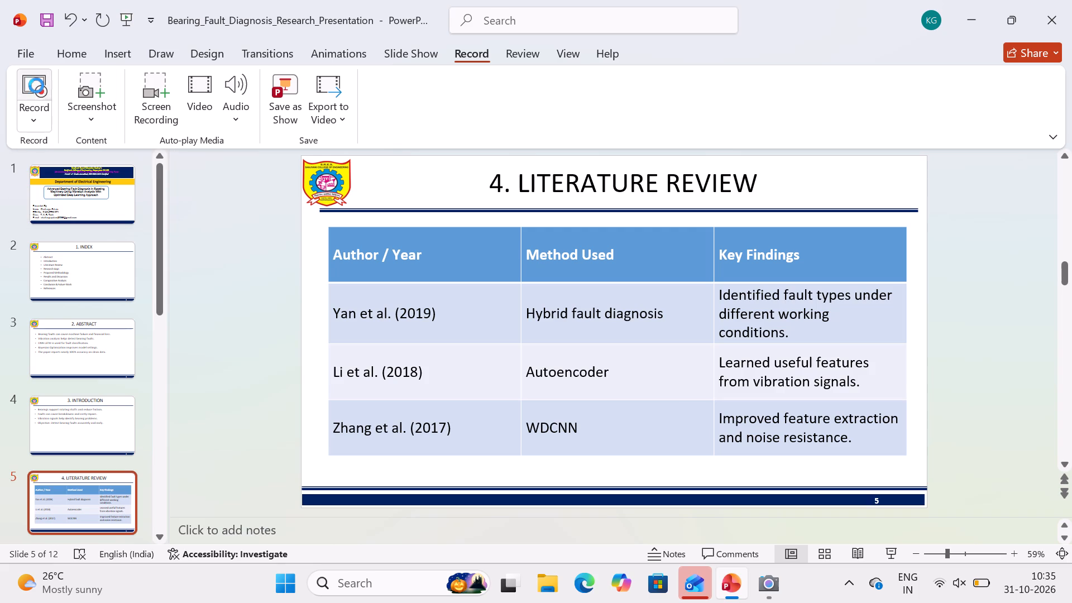
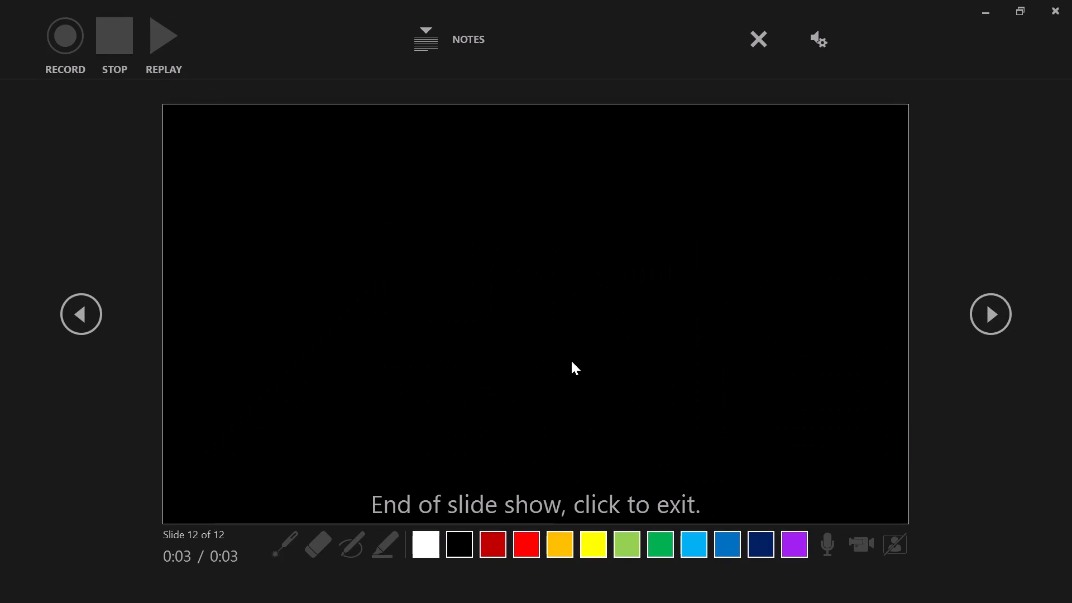
Exit the slide show recording view after the final slide and return to normal editing.
key(Escape)
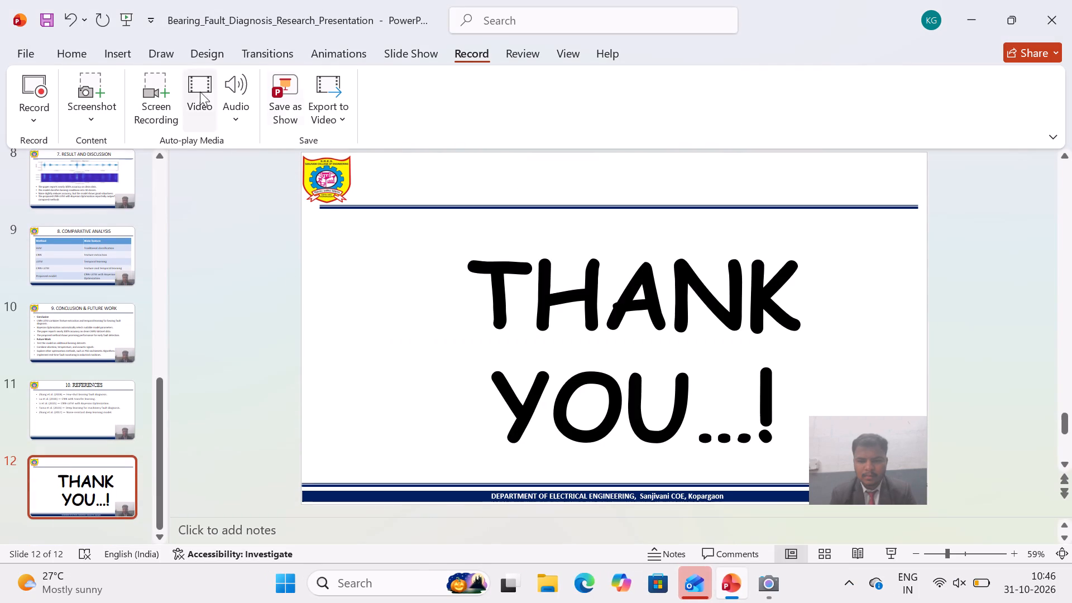
Export the presentation as a Full HD (1080p) MPEG-4 video with recorded timings and narrations to Downloads, replacing the existing Bearing_Fault_Diagnosis_Research_Presentation.mp4.
click(331, 103)
click(403, 142)
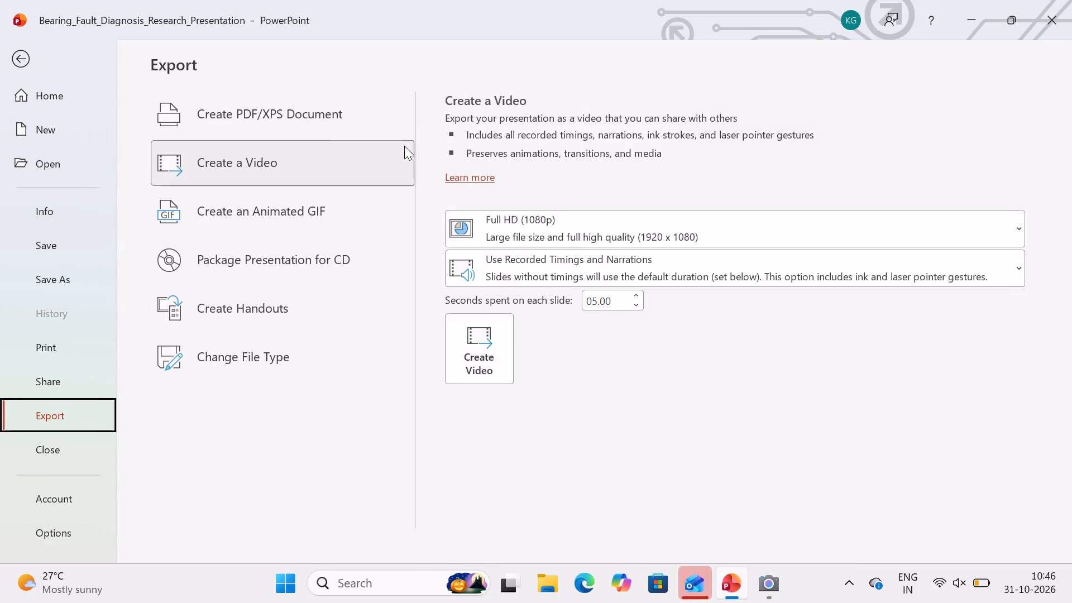
click(500, 363)
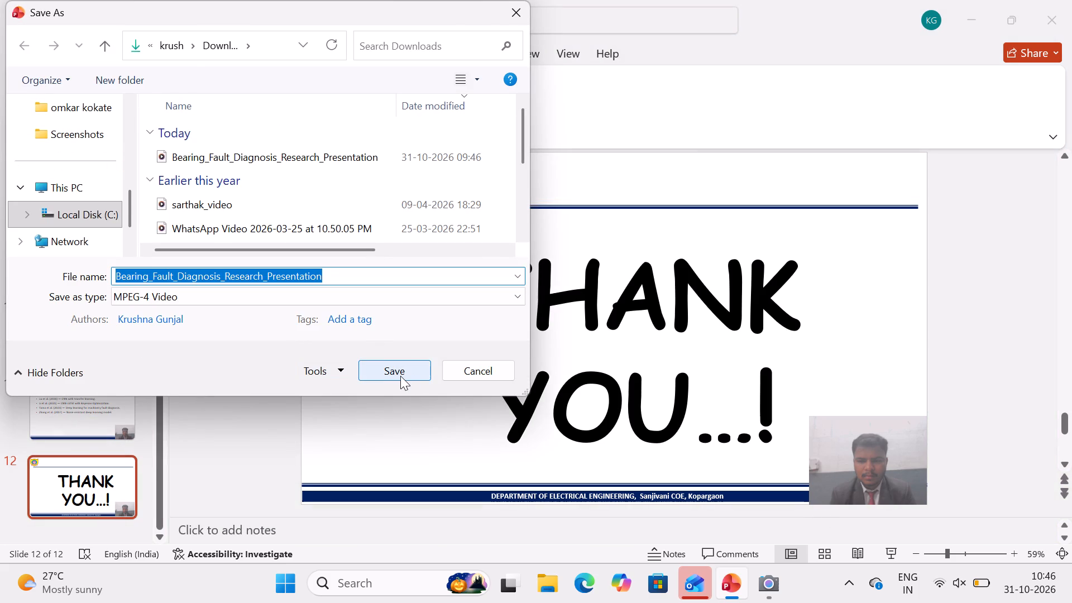
click(400, 376)
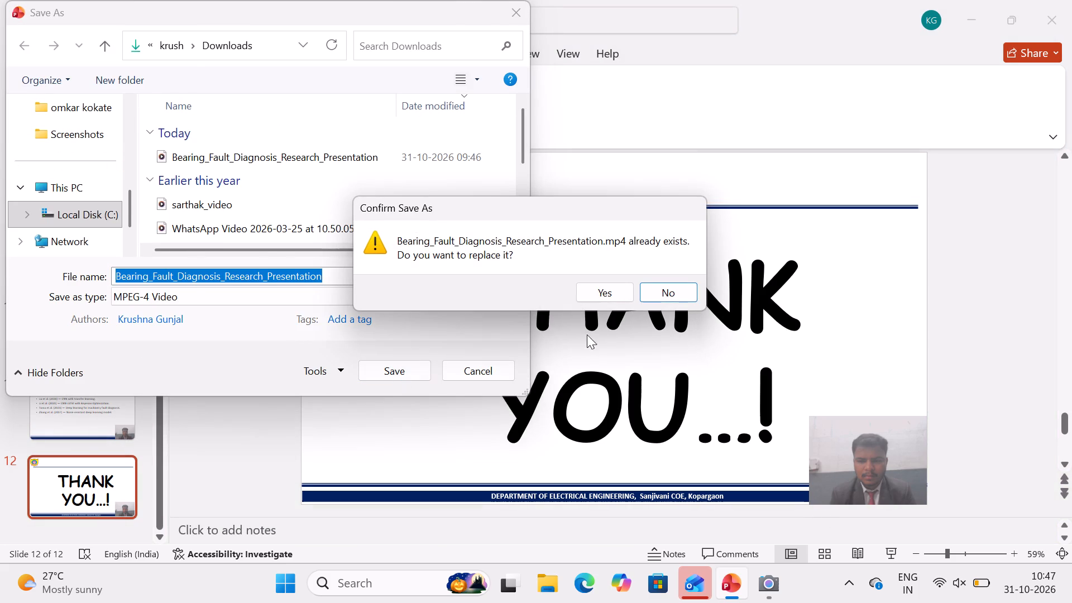
drag(600, 294, 324, 344)
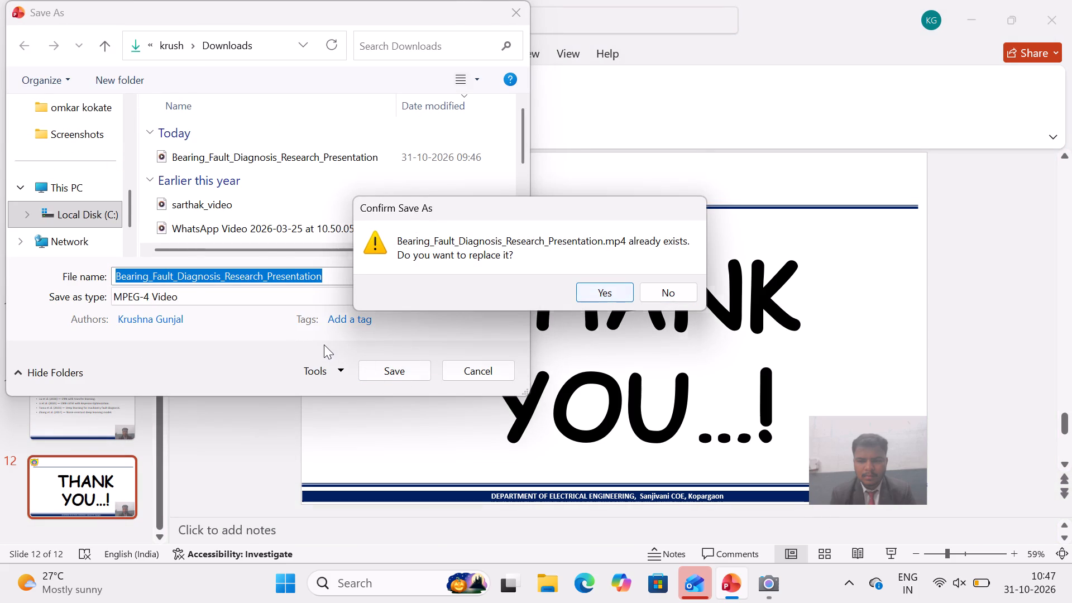
Decline replacing the existing video and save the MPEG-4 export in Downloads as "Bearing_Fault_Diagnosis_Research_Presentation 1".
click(324, 344)
click(678, 283)
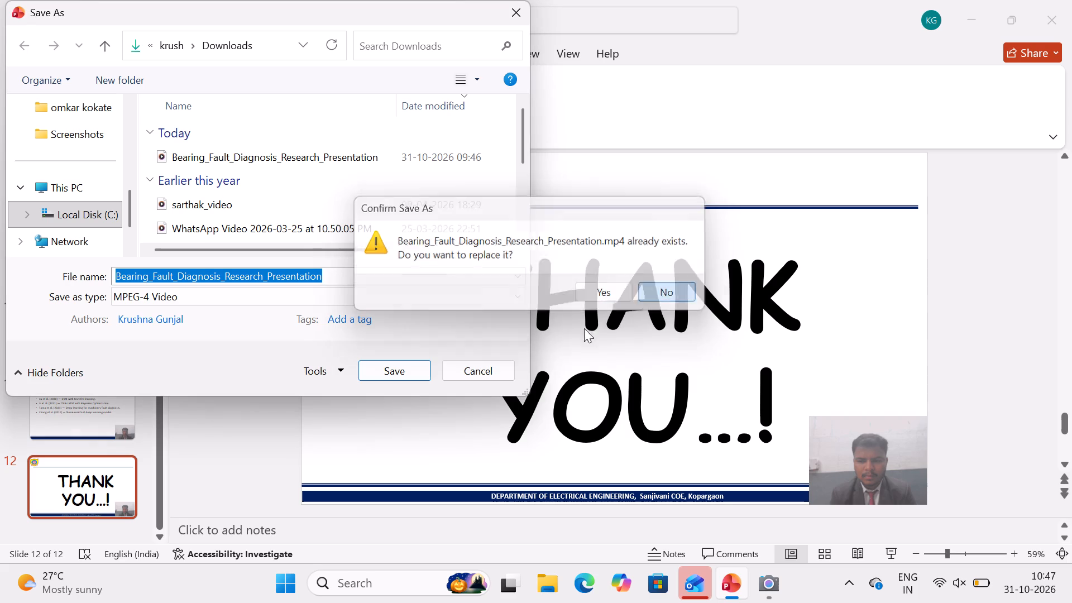
drag(415, 284, 415, 274)
click(415, 274)
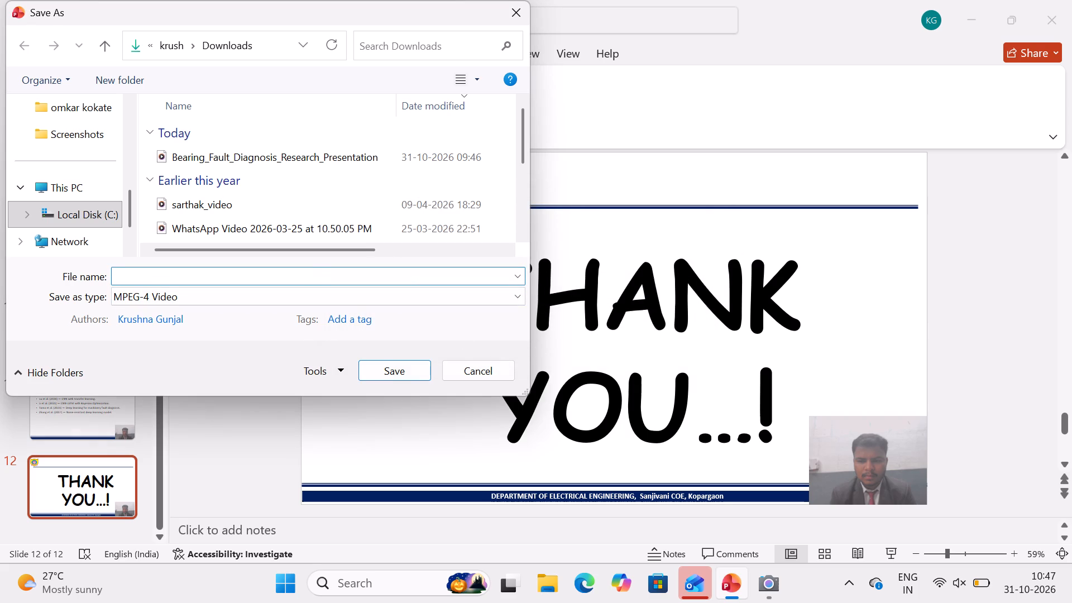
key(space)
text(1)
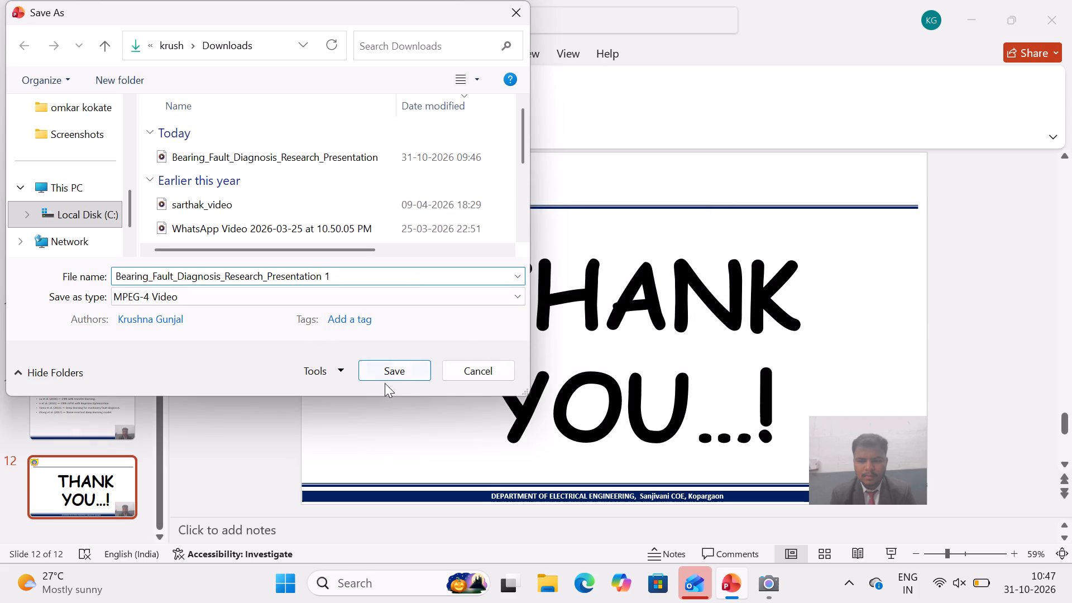
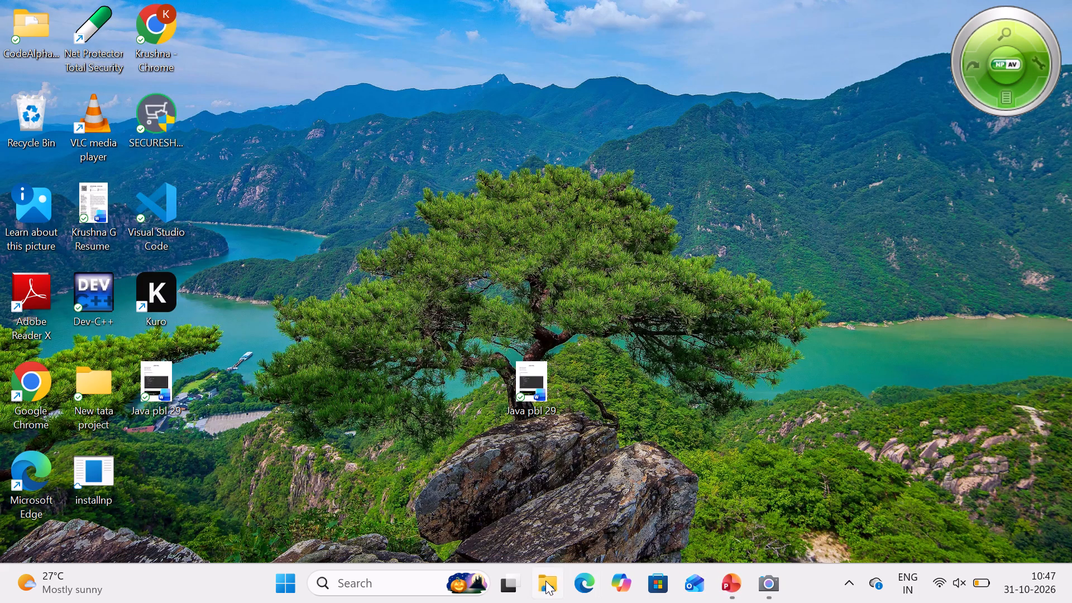
Open a File Explorer window for browsing the computer's files.
click(545, 581)
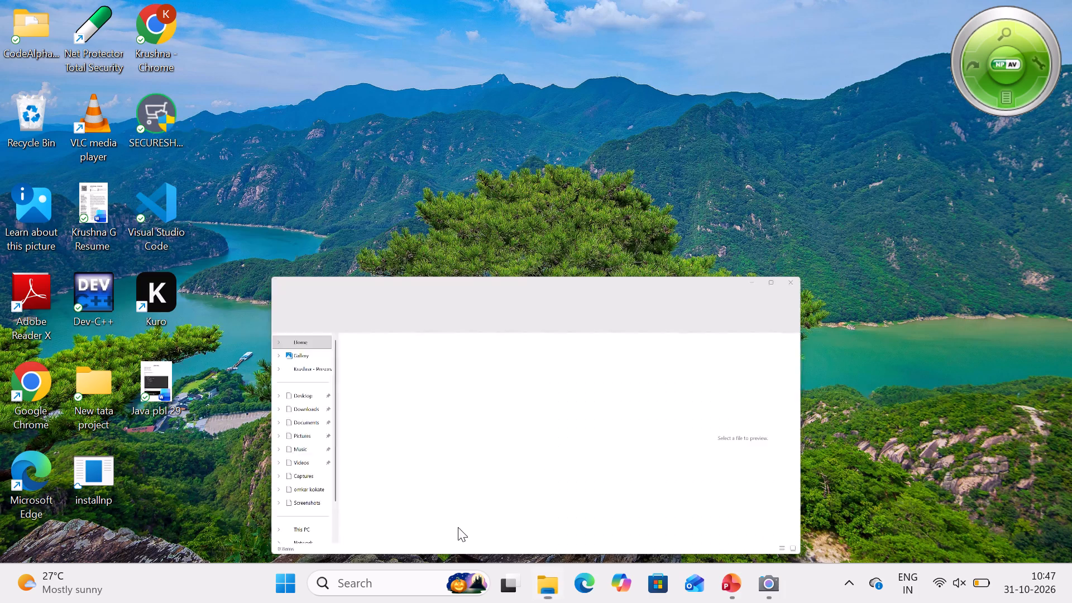
Switch to File Explorer and try to play the recent video Bearing_Fault_Diagnosis_Research_Presentation 1, closing the player at the end.
click(535, 582)
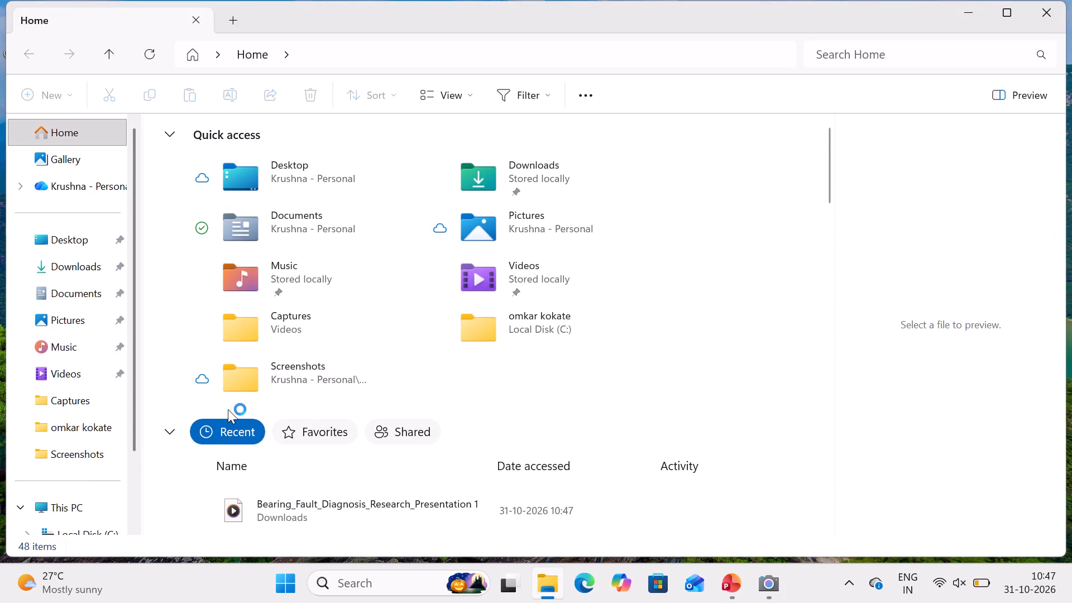
double_click(282, 516)
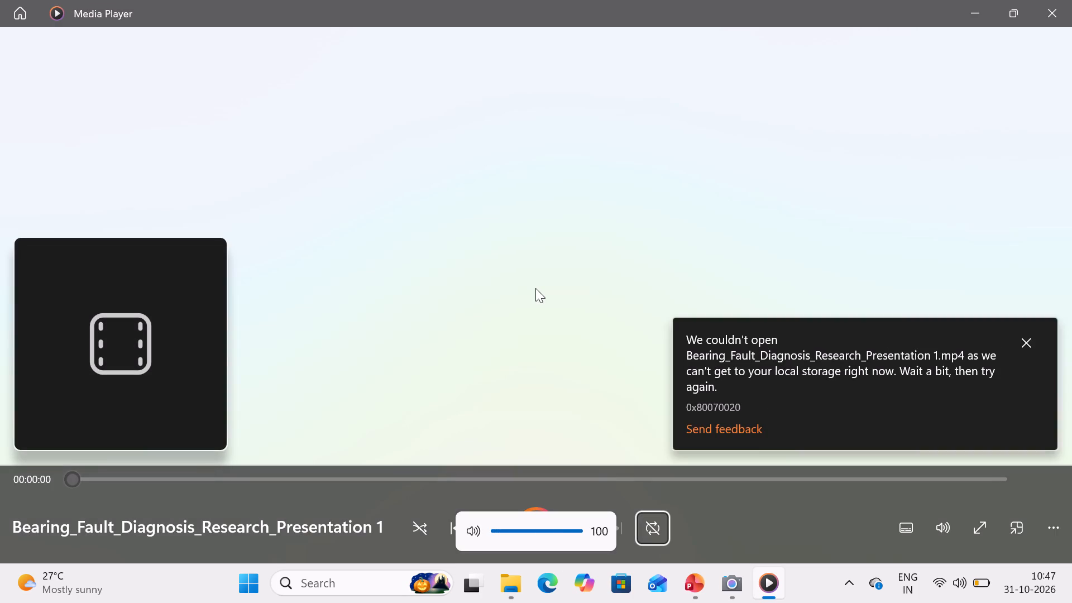
click(506, 420)
click(506, 420)
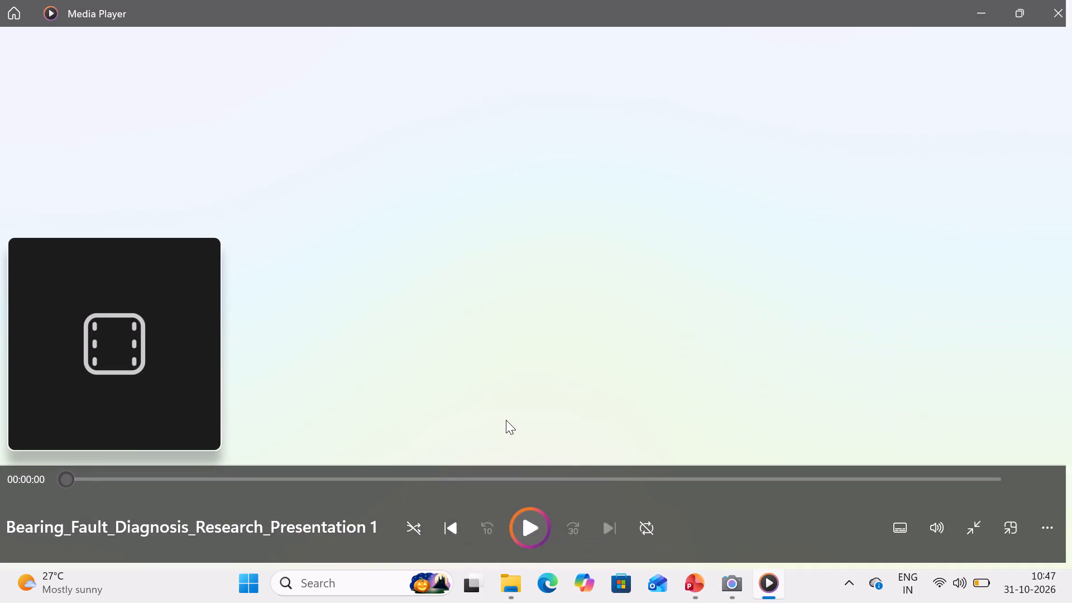
click(534, 545)
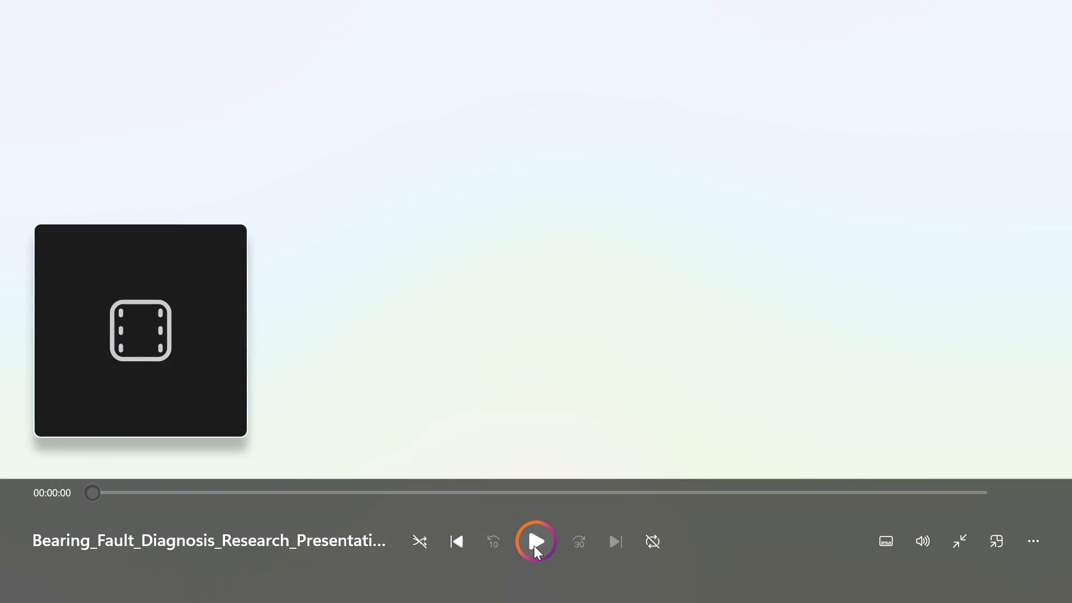
triple_click(534, 545)
click(1036, 1)
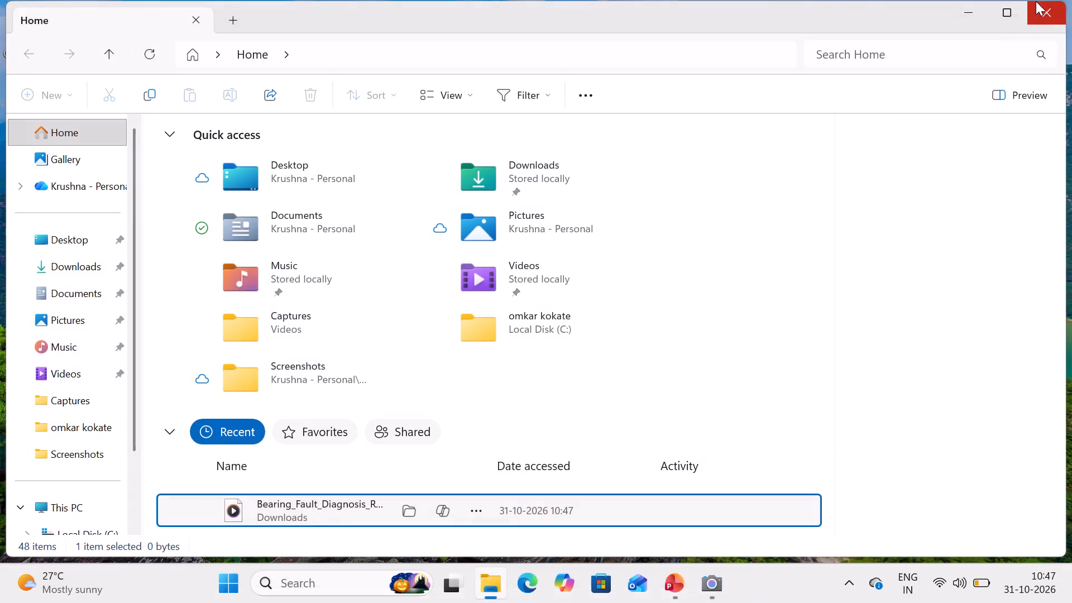
Check the Captures folder inside Videos for the exported presentation video, and close File Explorer.
click(511, 264)
double_click(511, 264)
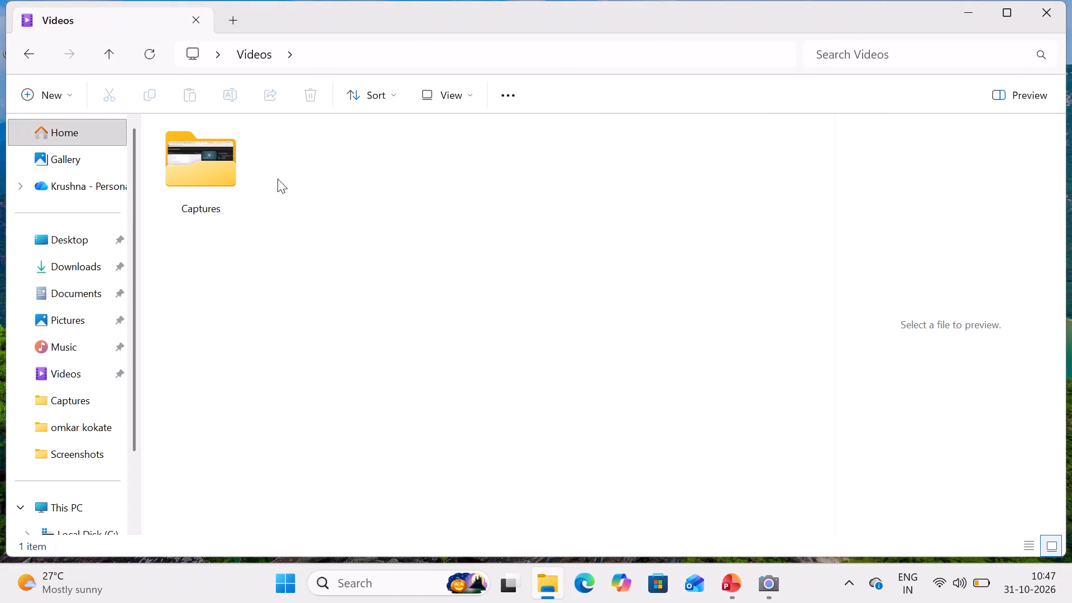
double_click(166, 184)
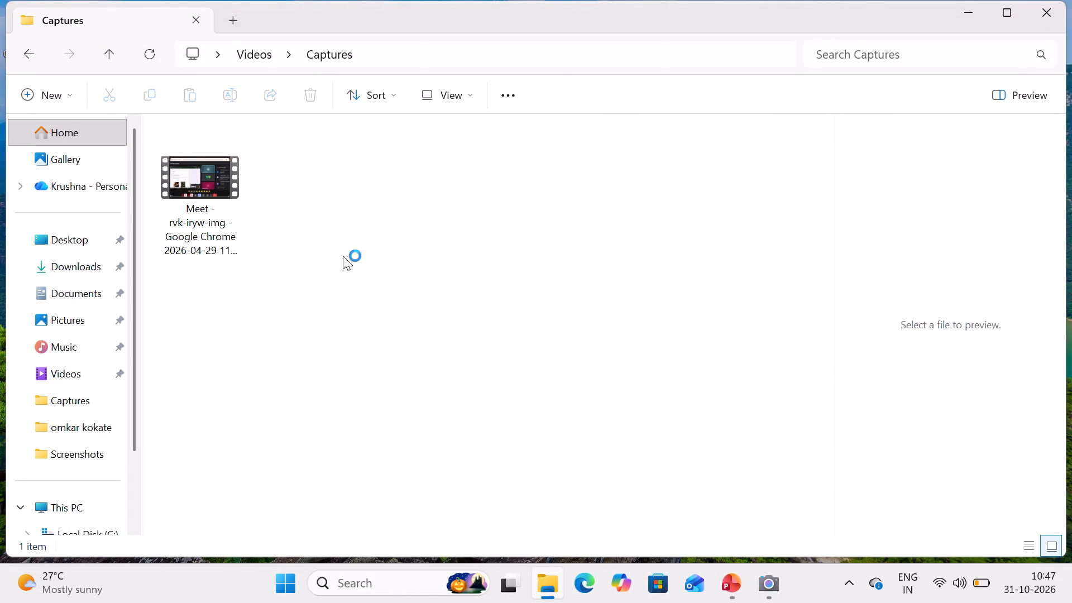
click(1040, 14)
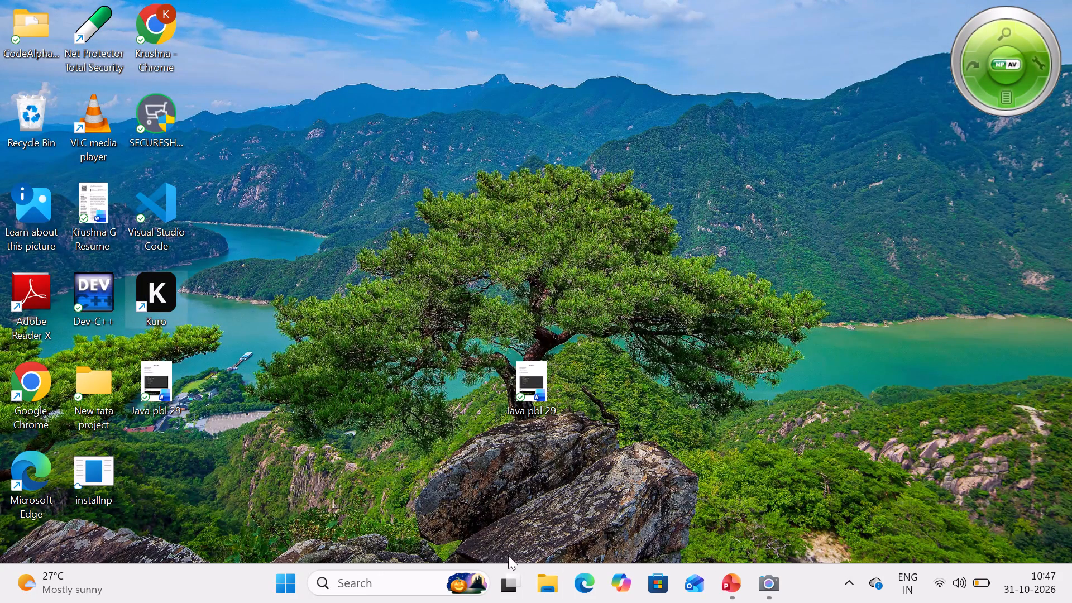
Reopen File Explorer and show the recent video Bearing_Fault_Diagnosis_Research_Presentation 1 in its Downloads folder.
click(563, 590)
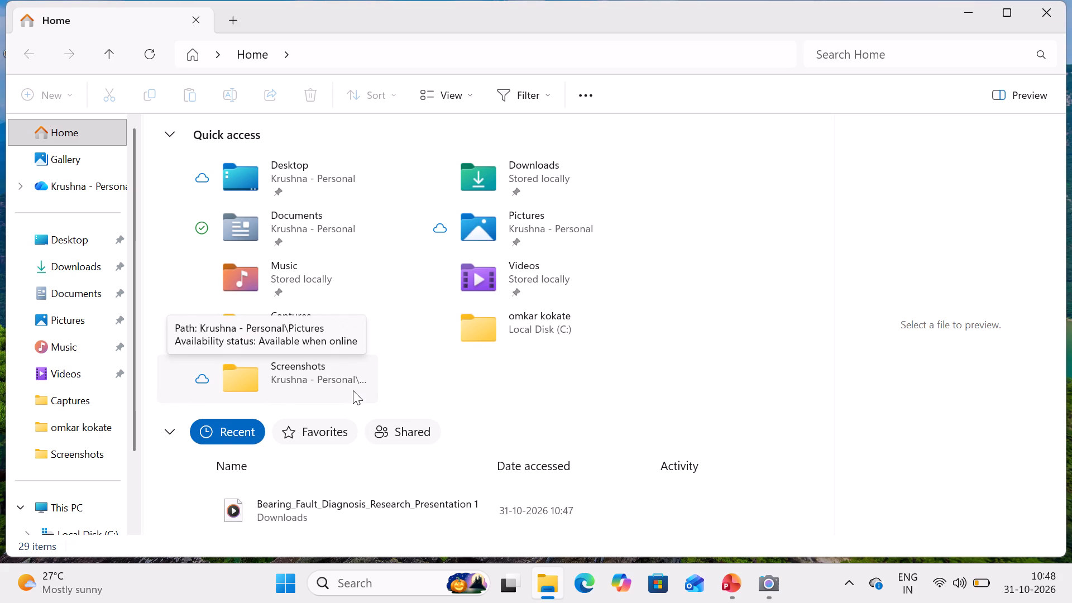
scroll(275, 394, down, 3)
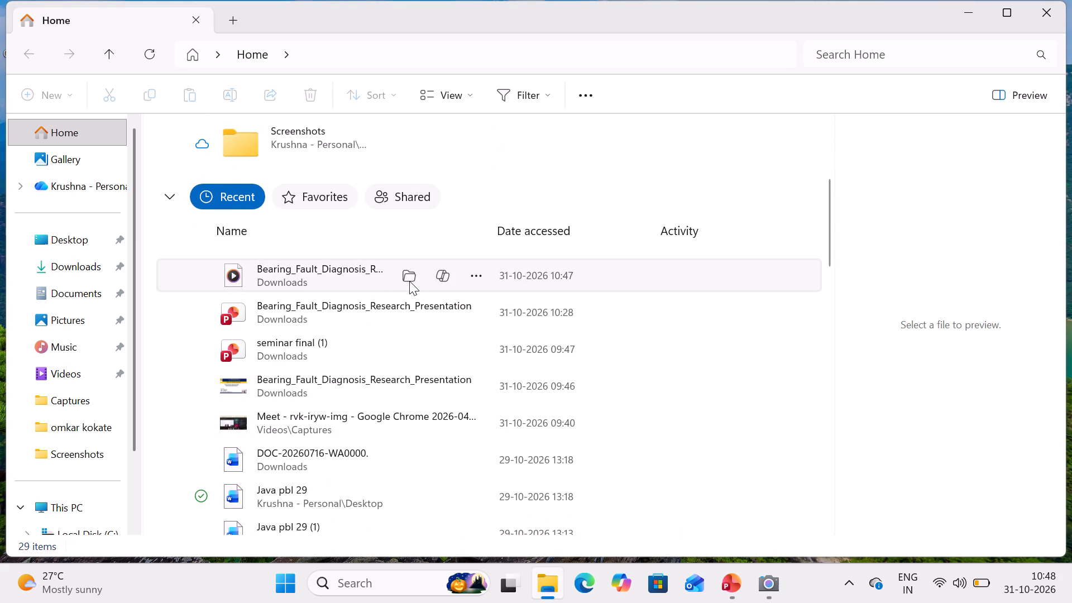
click(410, 281)
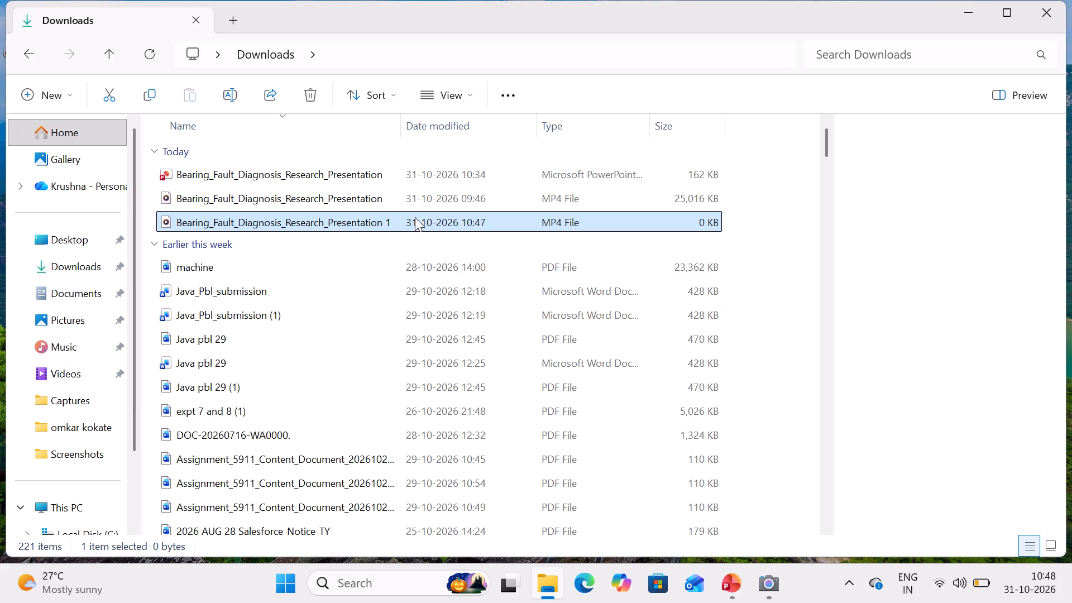
Play the Bearing_Fault_Diagnosis_Research_Presentation MP4, and try to play Bearing_Fault_Diagnosis_Research_Presentation 1, closing the player after each.
click(456, 198)
double_click(456, 198)
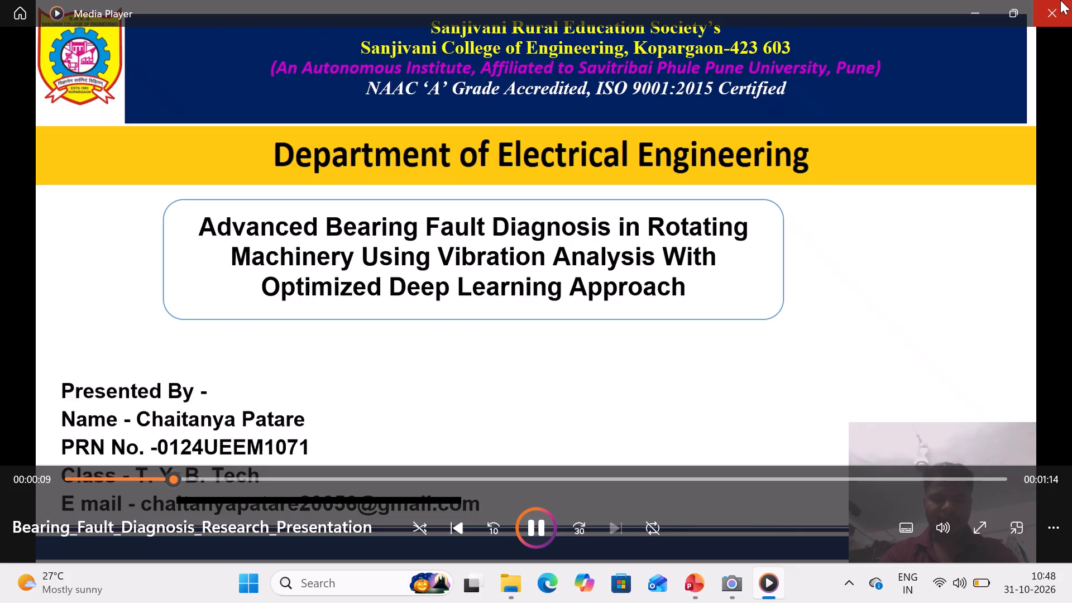
click(1060, 0)
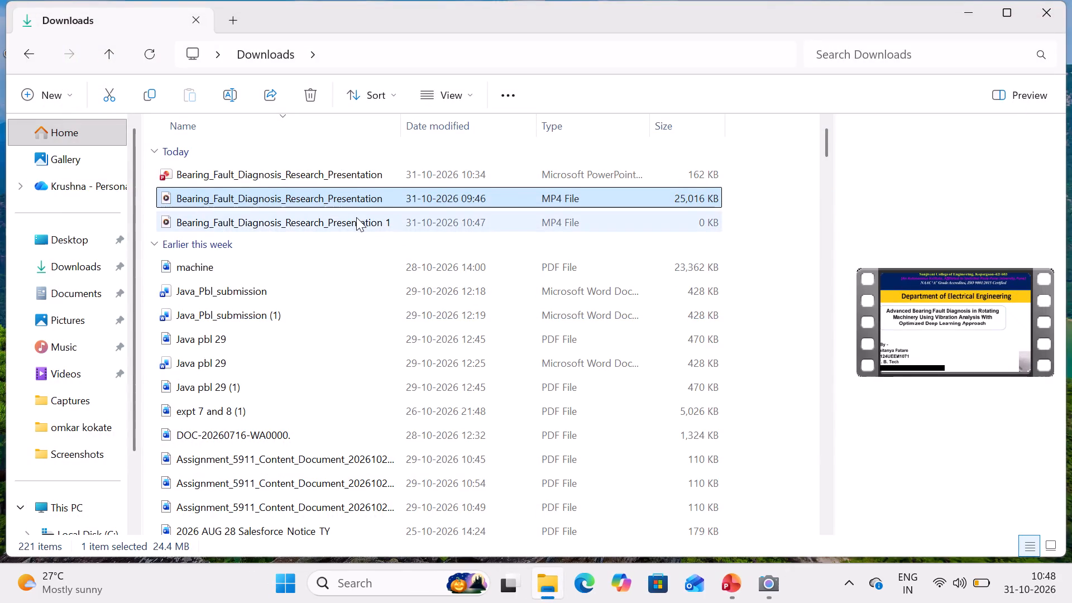
triple_click(356, 217)
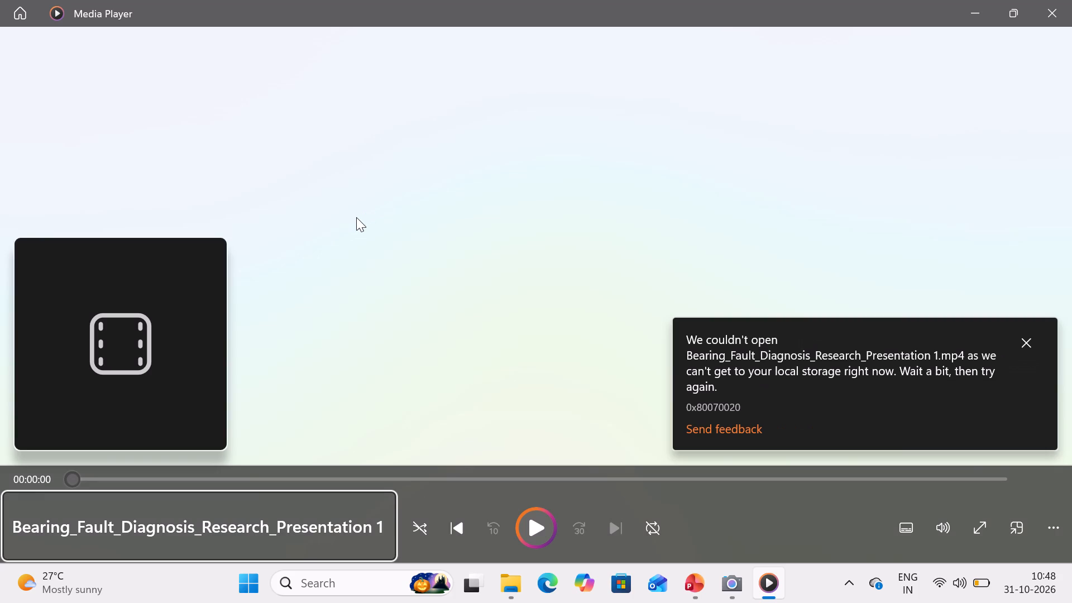
click(1057, 14)
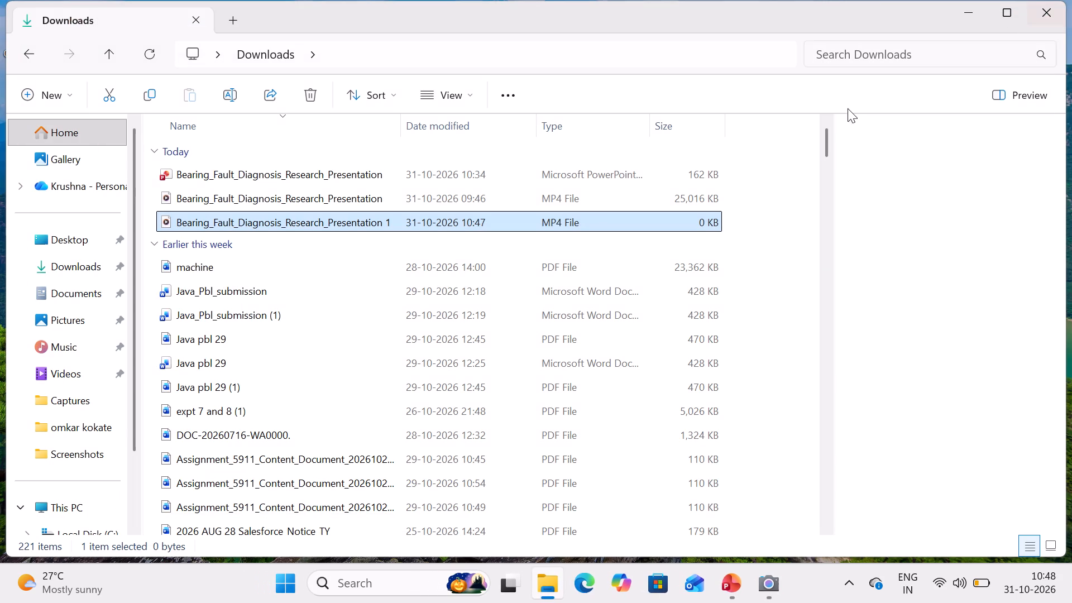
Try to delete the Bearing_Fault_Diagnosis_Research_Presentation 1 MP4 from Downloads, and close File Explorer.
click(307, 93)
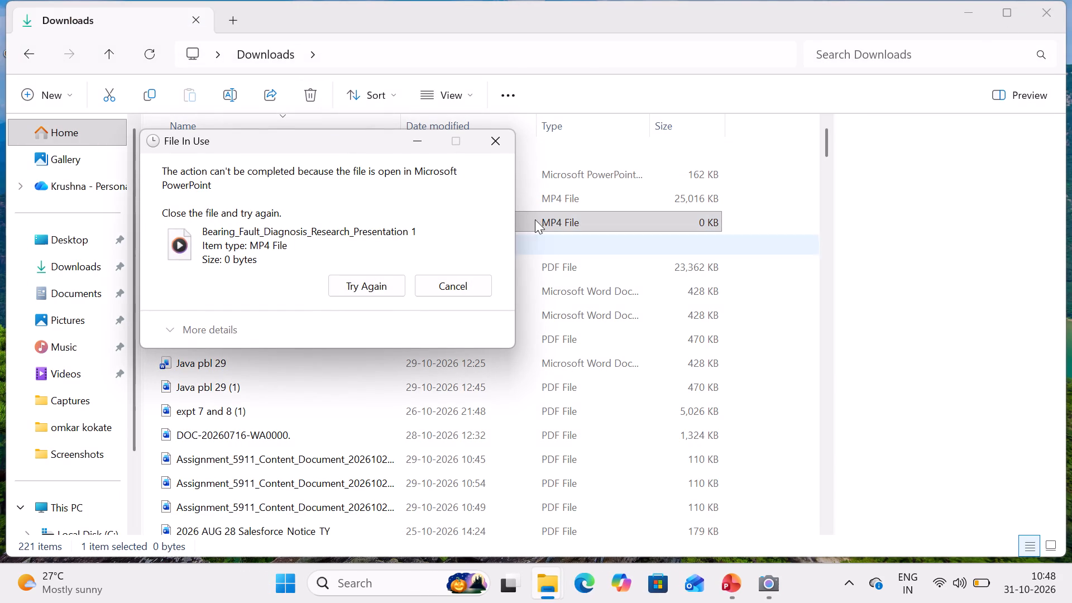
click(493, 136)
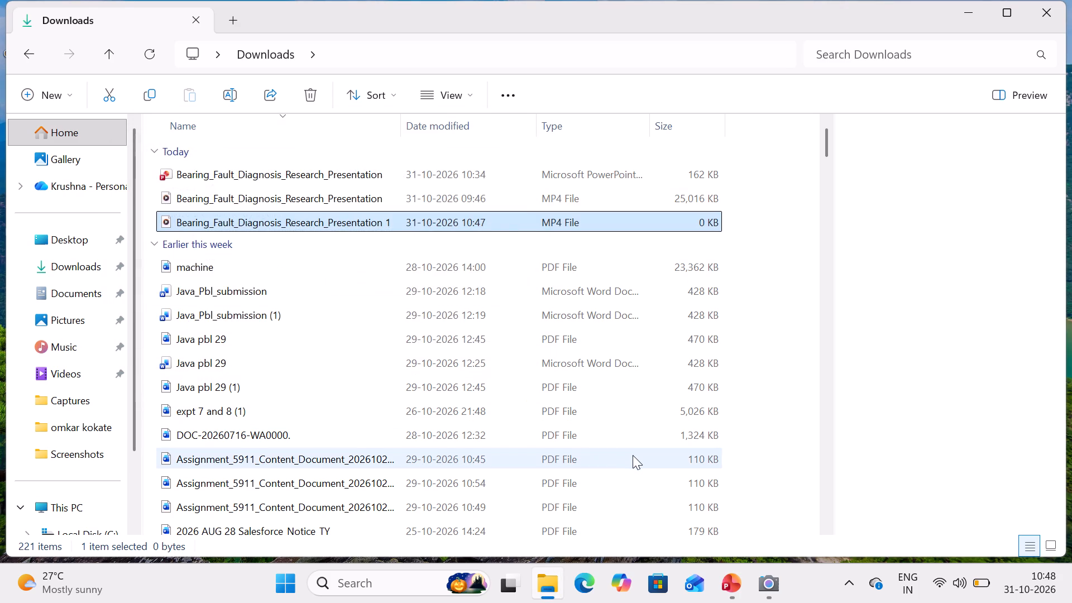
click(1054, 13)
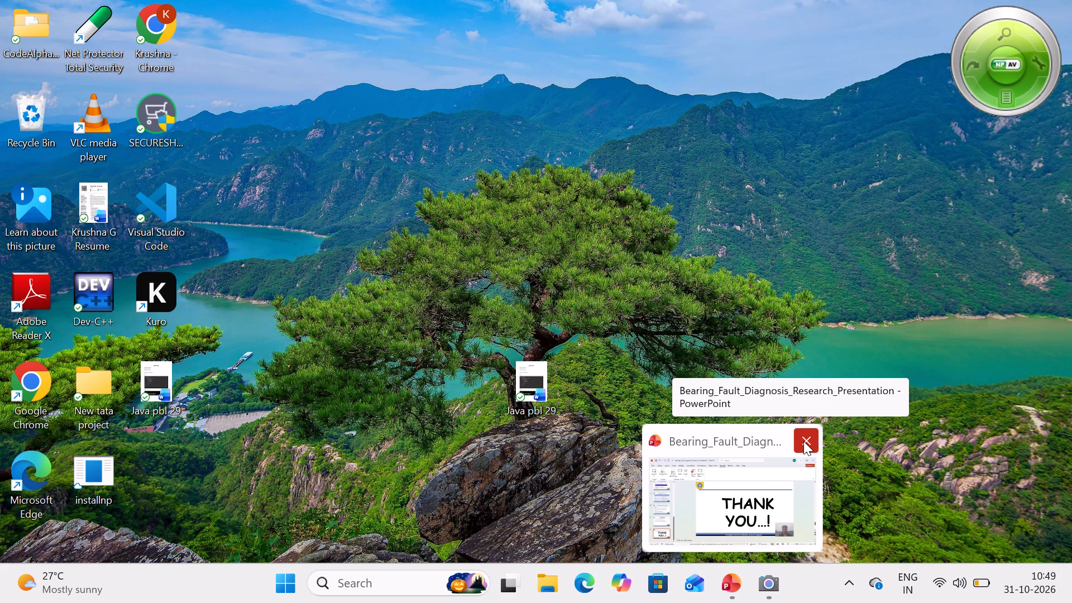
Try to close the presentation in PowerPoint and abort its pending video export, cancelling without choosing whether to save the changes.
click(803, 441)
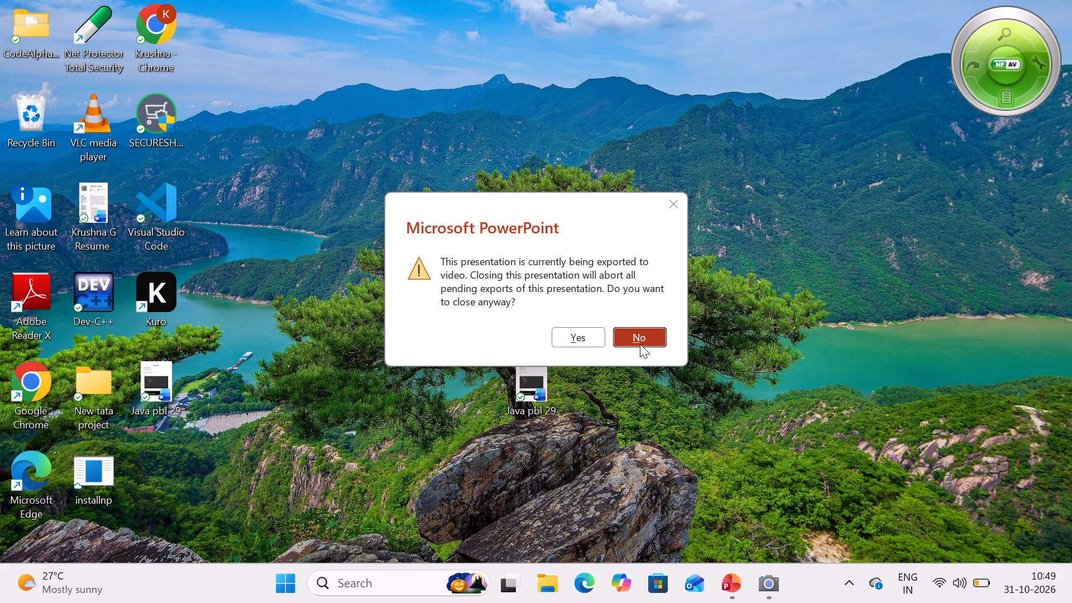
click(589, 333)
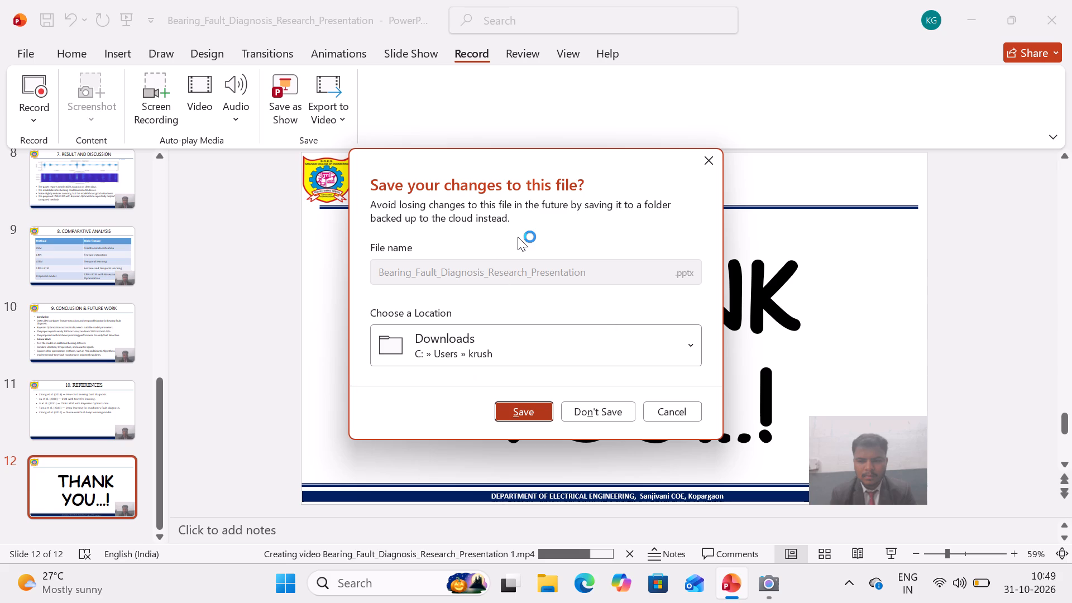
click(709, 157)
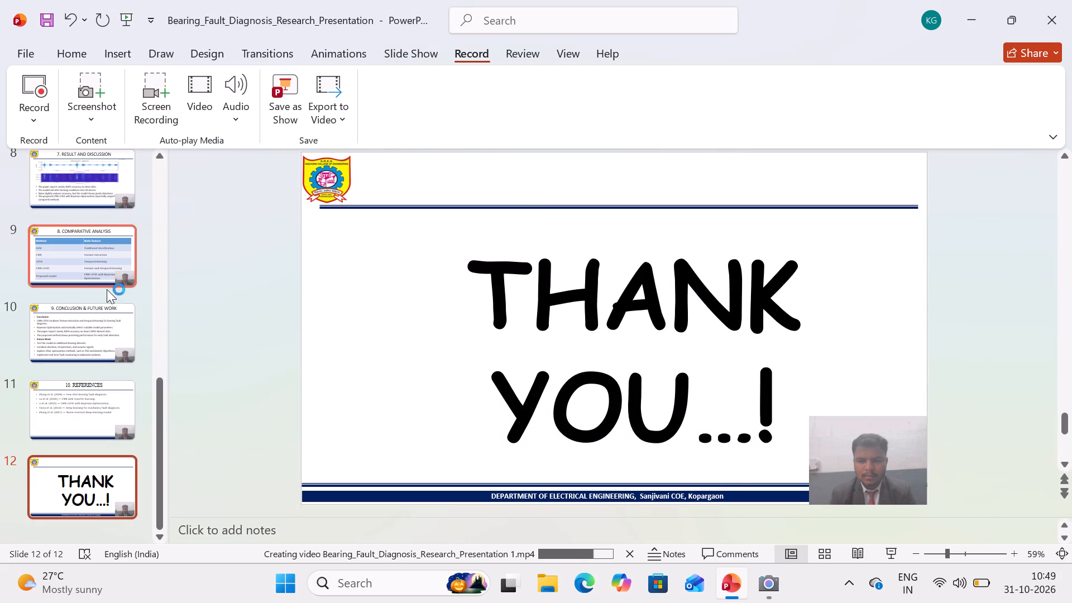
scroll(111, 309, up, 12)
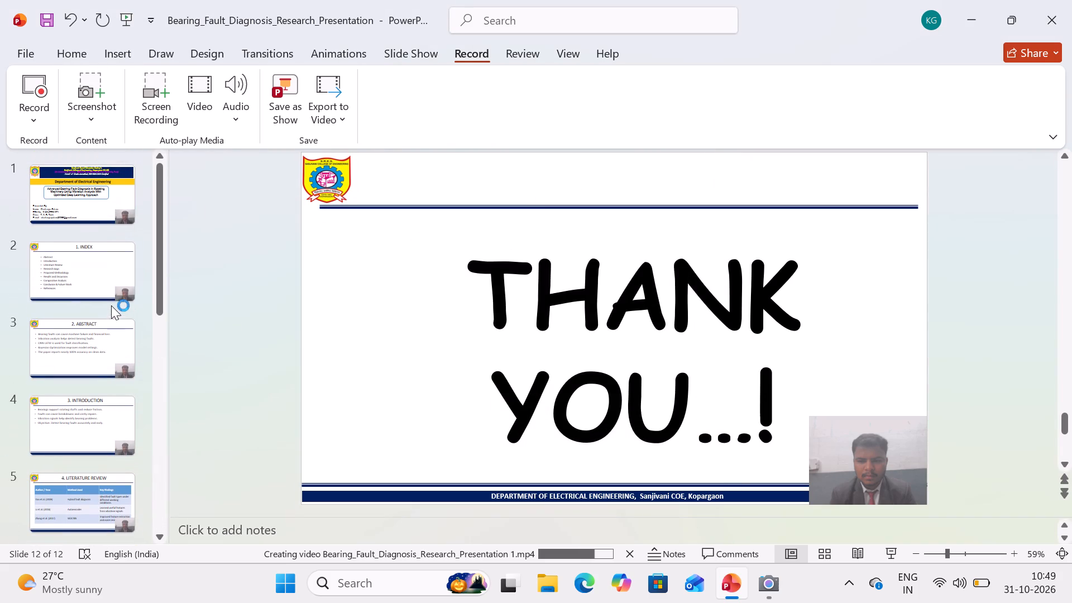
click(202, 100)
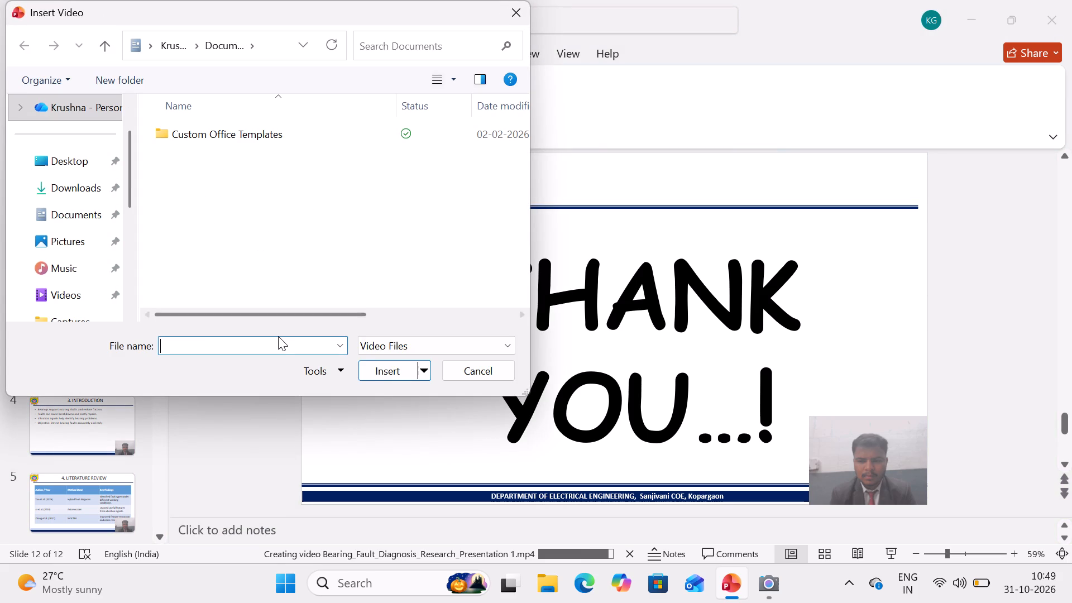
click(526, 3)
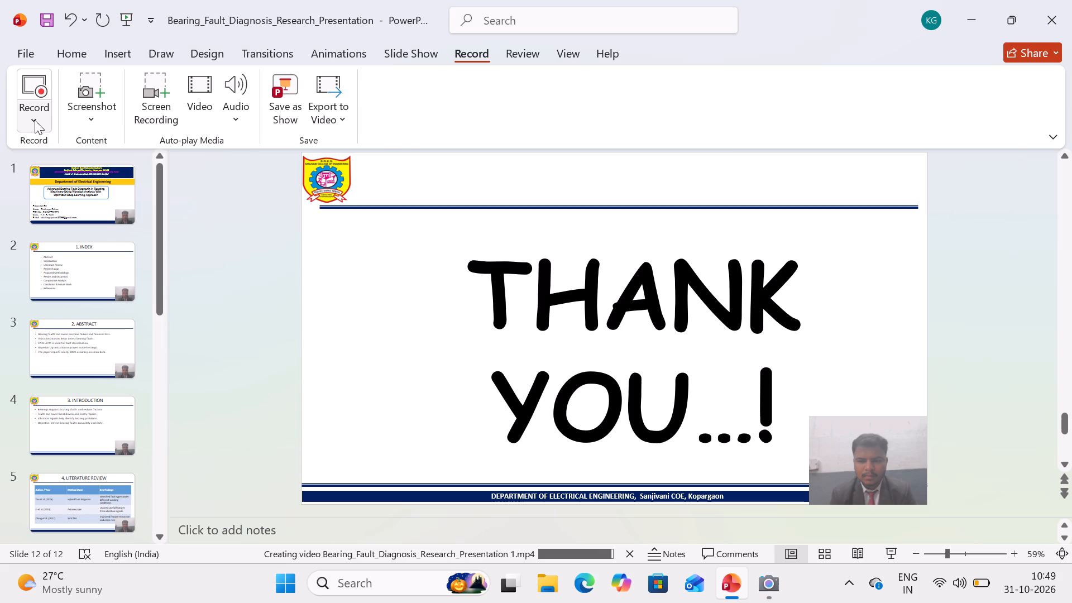
Open the slide show recording view from the beginning of the presentation.
click(35, 120)
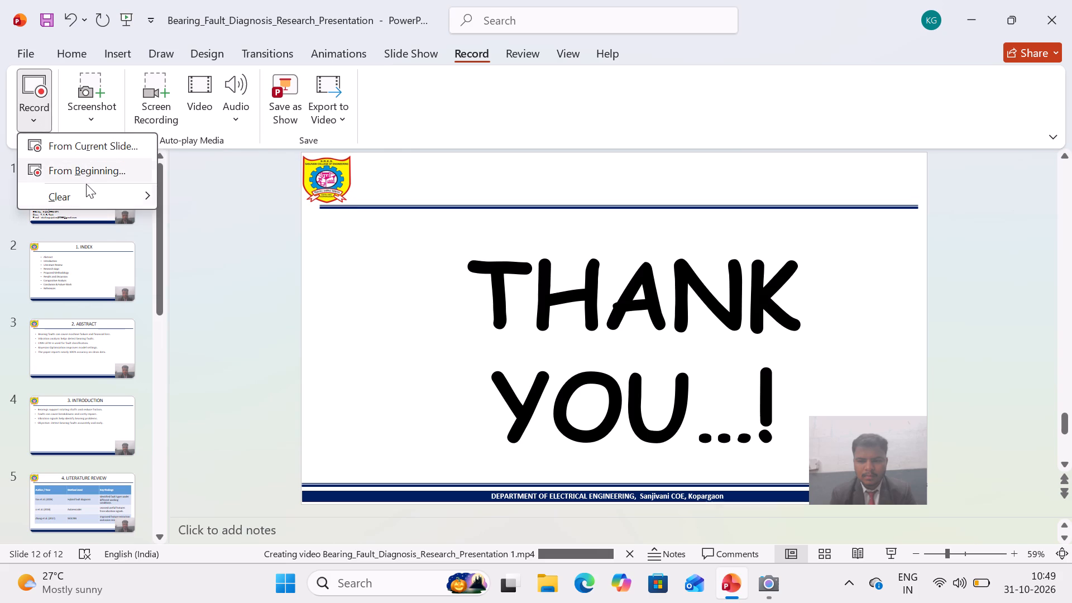
click(109, 166)
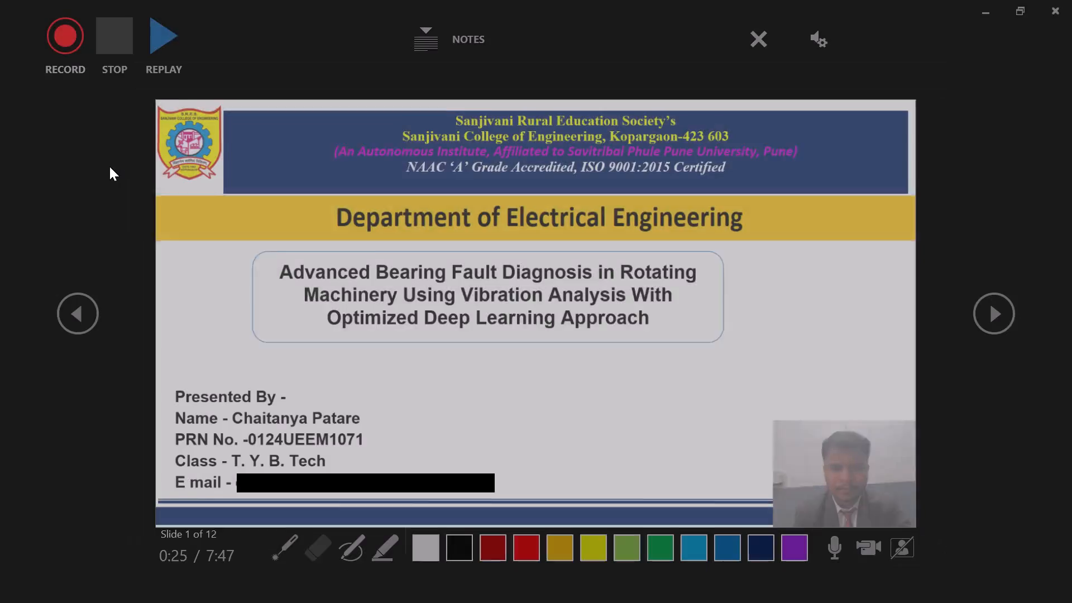
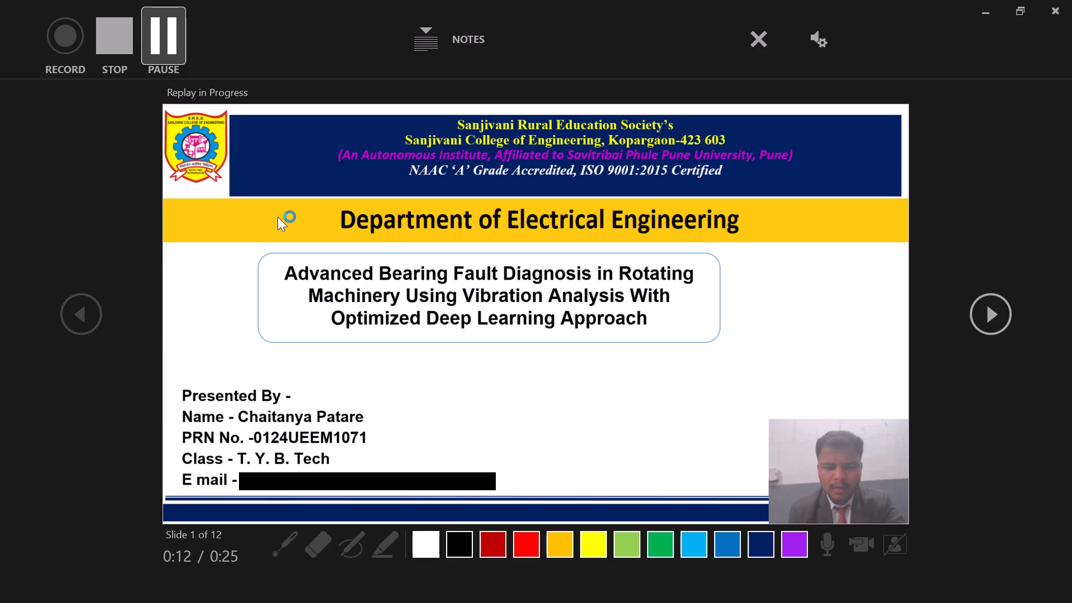
Replay the recorded slides through to the closing slide in the recording view, and exit back to the editor.
click(426, 542)
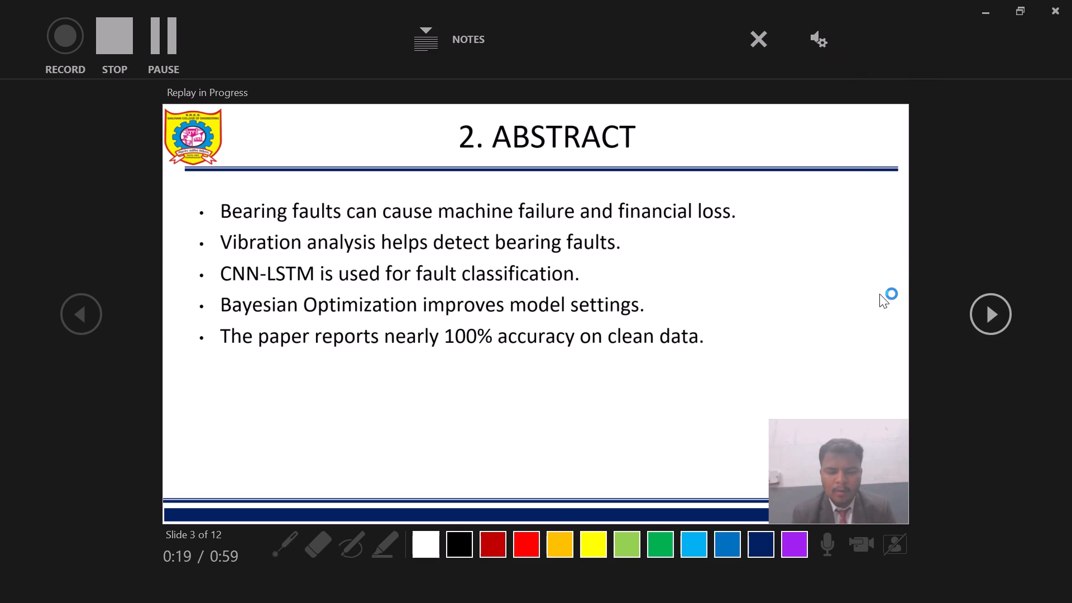
click(983, 319)
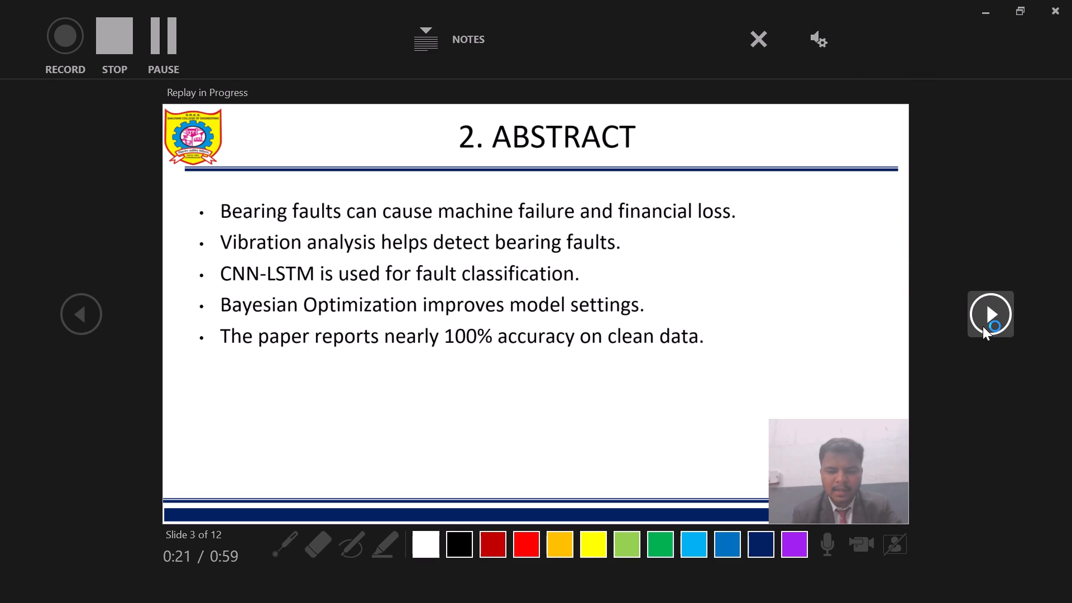
click(983, 319)
click(983, 319)
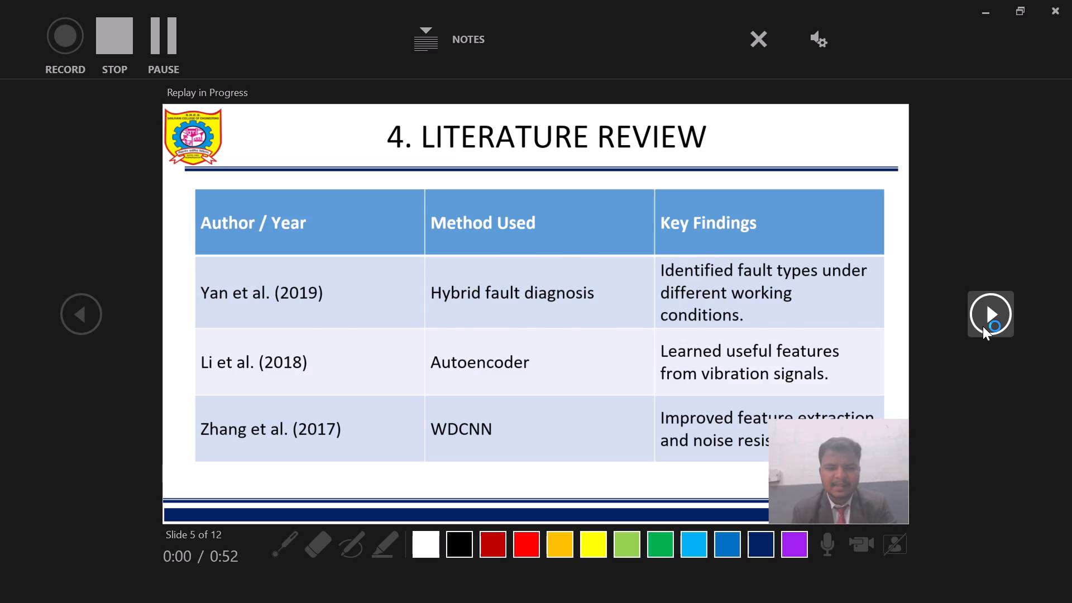
click(983, 319)
click(983, 319)
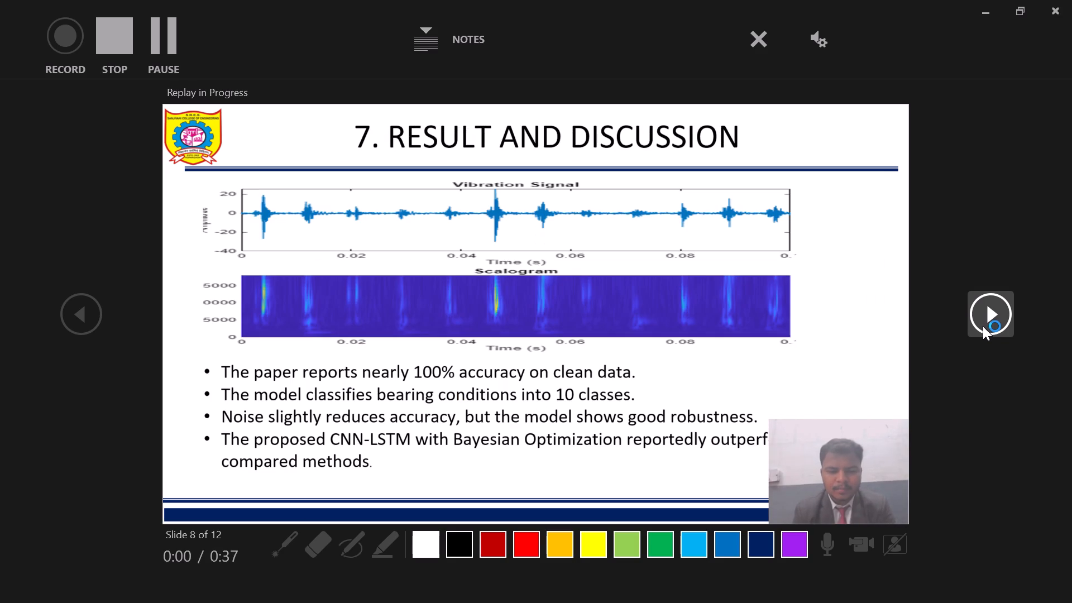
click(983, 319)
click(983, 319)
click(983, 319)
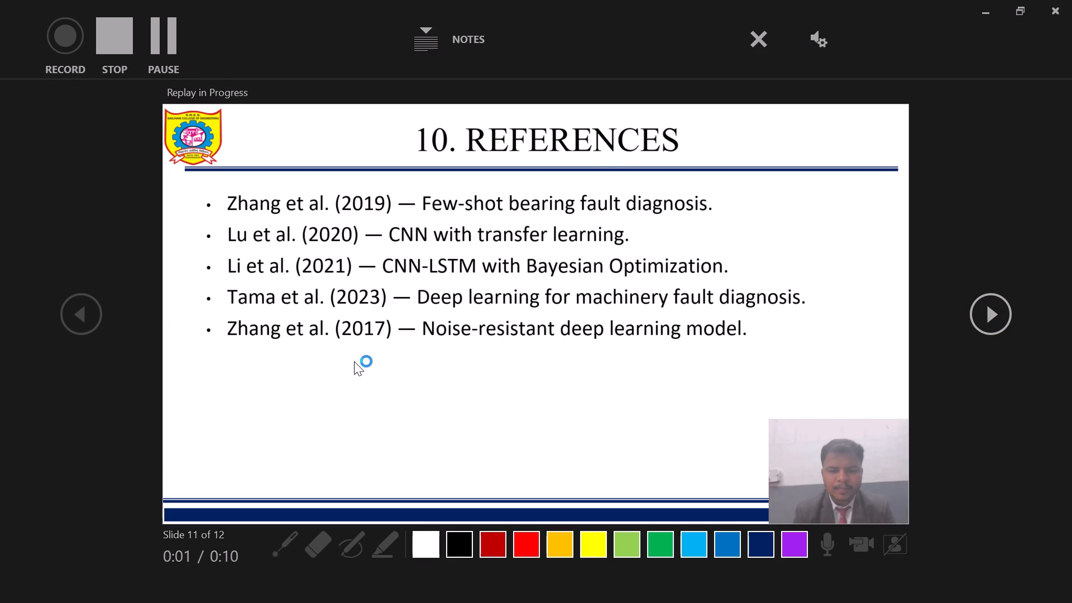
click(85, 318)
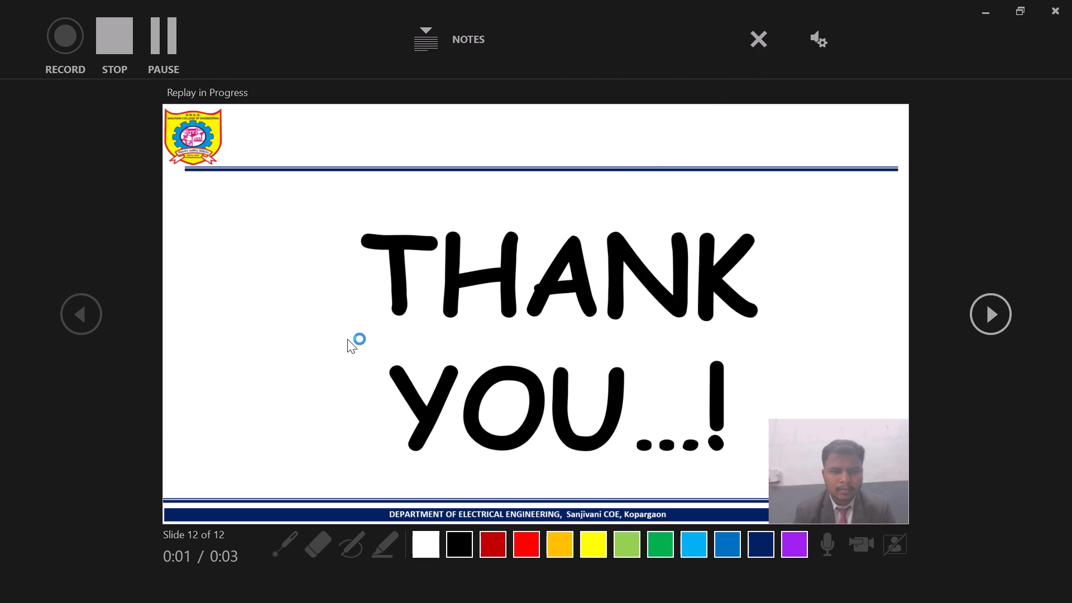
click(111, 35)
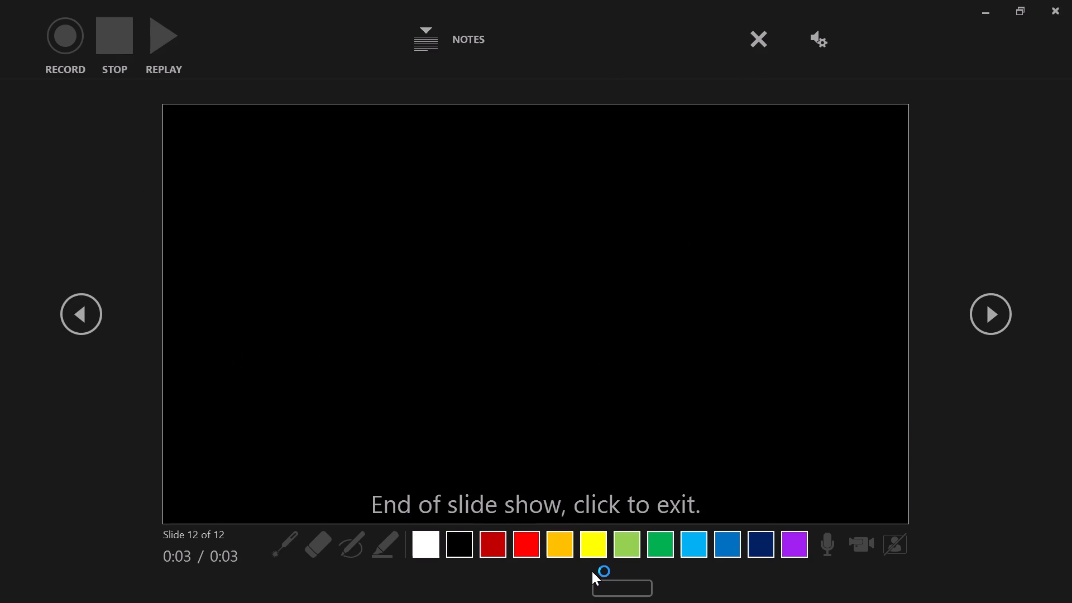
key(Escape)
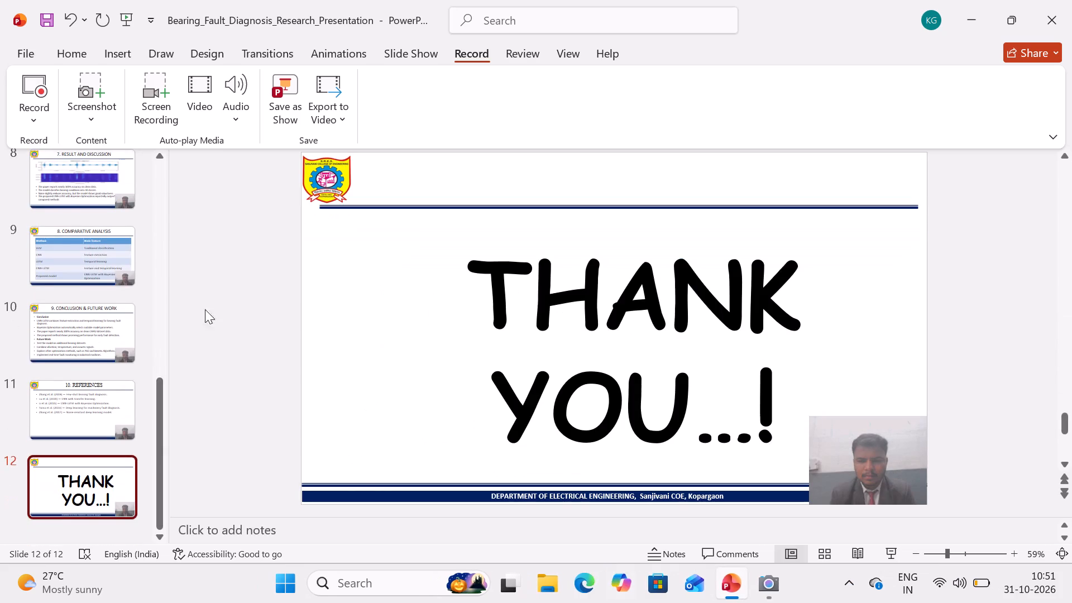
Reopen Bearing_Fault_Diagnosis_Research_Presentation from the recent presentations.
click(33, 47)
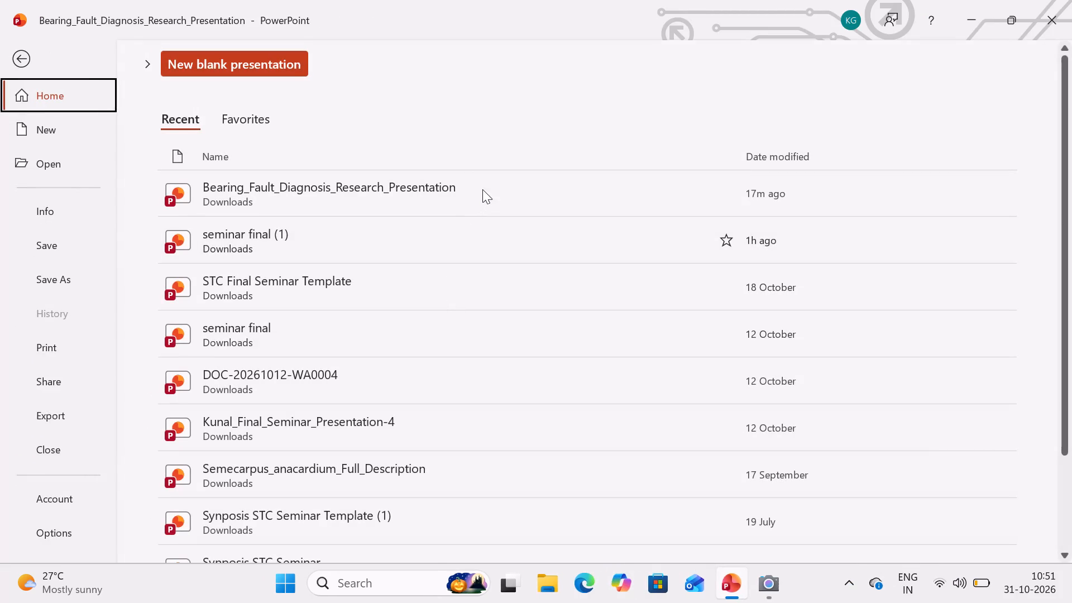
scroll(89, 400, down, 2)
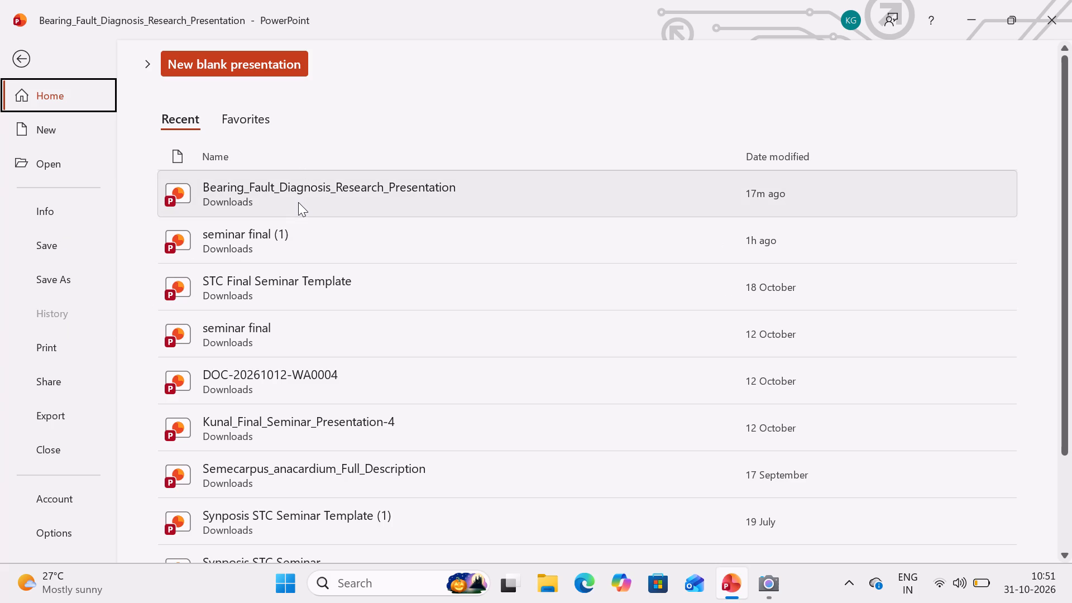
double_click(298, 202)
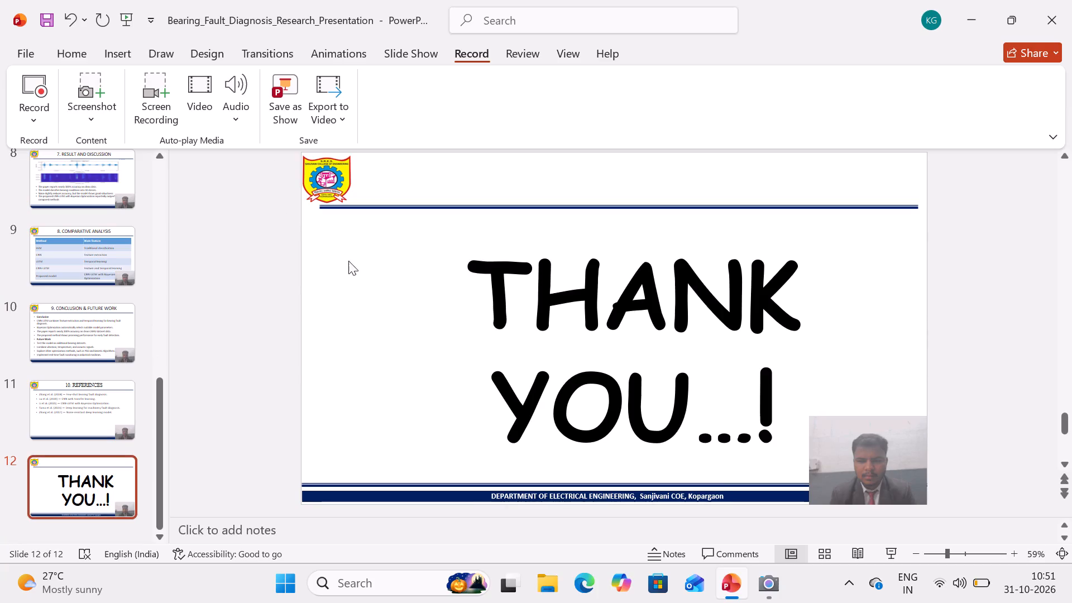
Go back through the slides from the closing slide to the title slide.
key(Up)
key(Up)
key(Up)
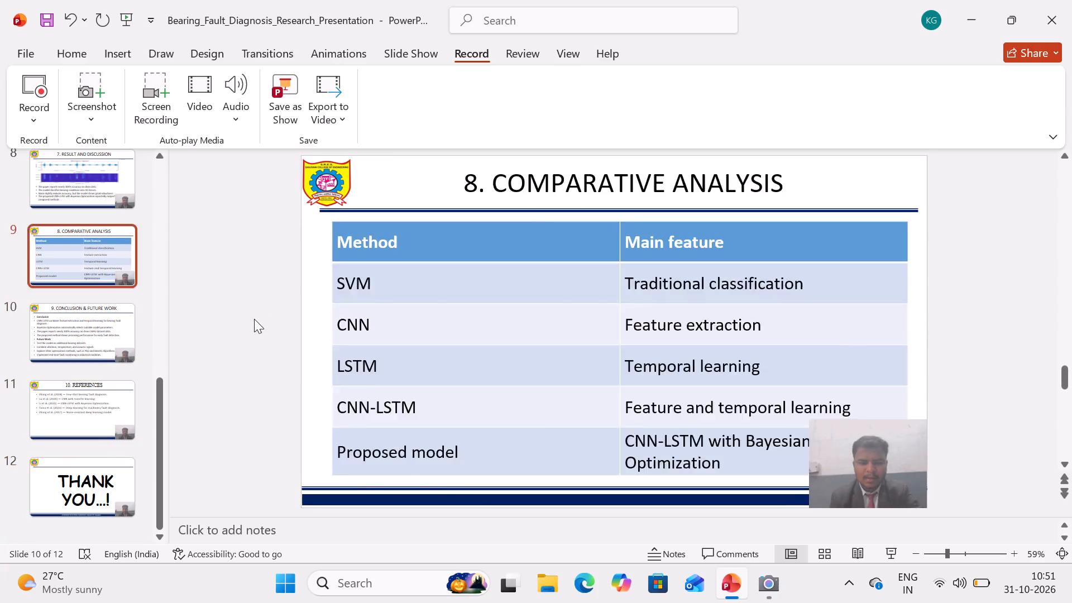
key(Up)
key(Up)
key(Up)
key(Up)
key(Up)
key(Up)
key(Up)
key(Up)
key(Up)
key(Up)
key(Up)
key(Up)
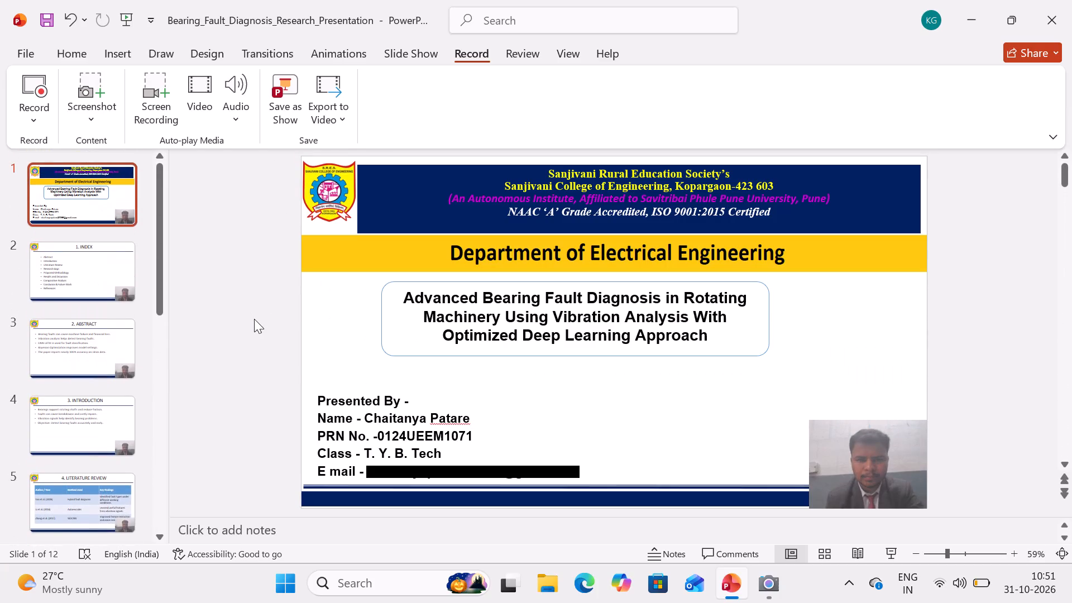
key(Up)
key(Up)
key(Up)
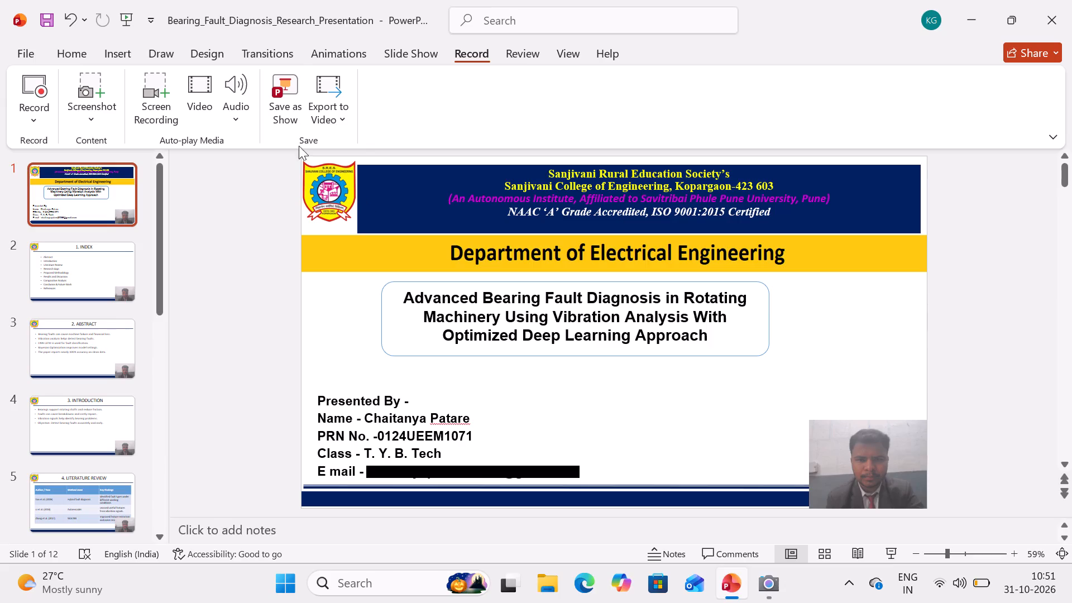
Save the presentation to Downloads as a PowerPoint Show named video.
click(285, 112)
click(362, 277)
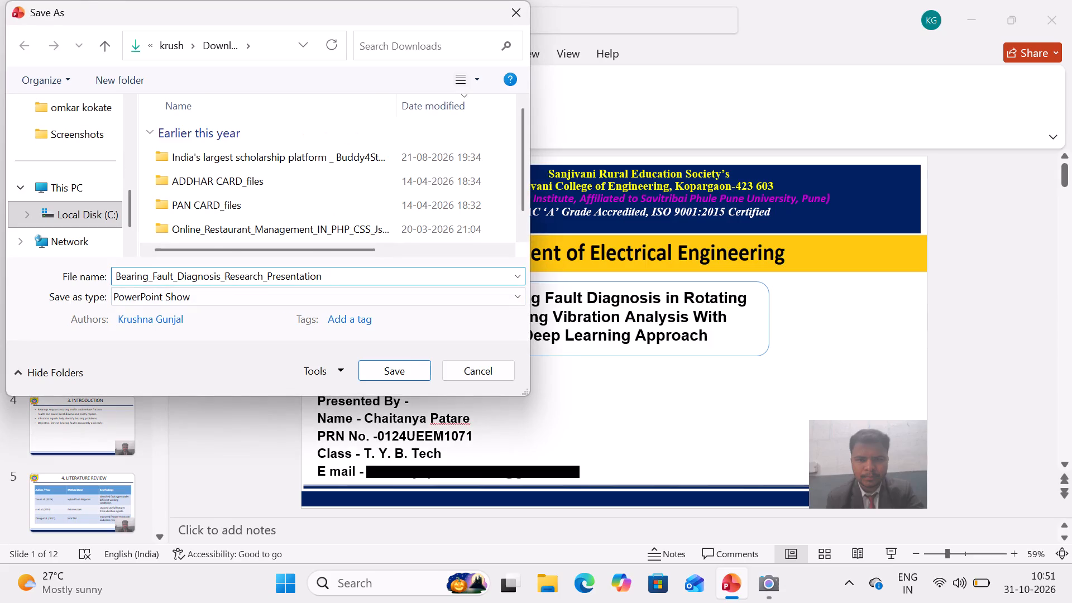
click(362, 277)
key(space)
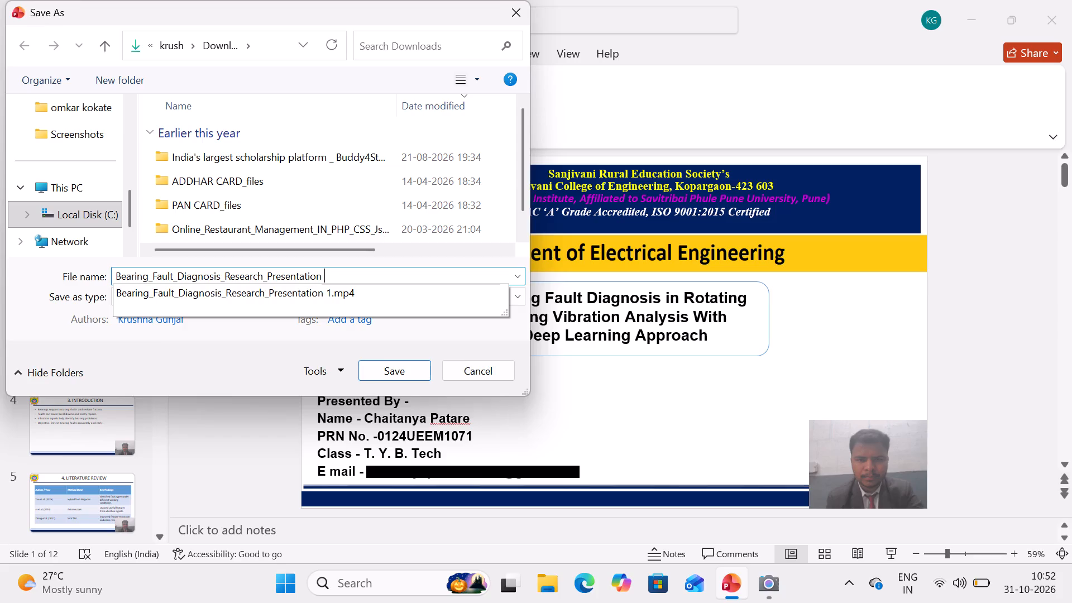
key(BackSpace)
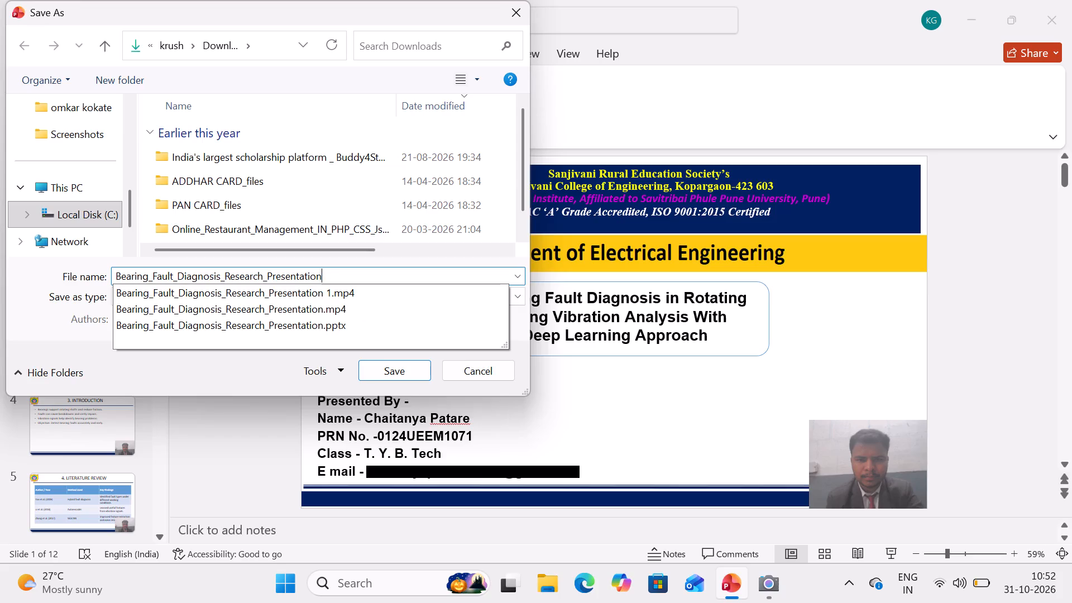
key(BackSpace)
key(BackSpace)
key(BackSpace)
key(BackSpace)
key(BackSpace)
key(BackSpace)
key(BackSpace)
key(BackSpace)
key(BackSpace)
key(BackSpace)
key(BackSpace)
key(BackSpace)
key(BackSpace)
key(BackSpace)
key(BackSpace)
key(BackSpace)
key(BackSpace)
key(BackSpace)
key(BackSpace)
key(BackSpace)
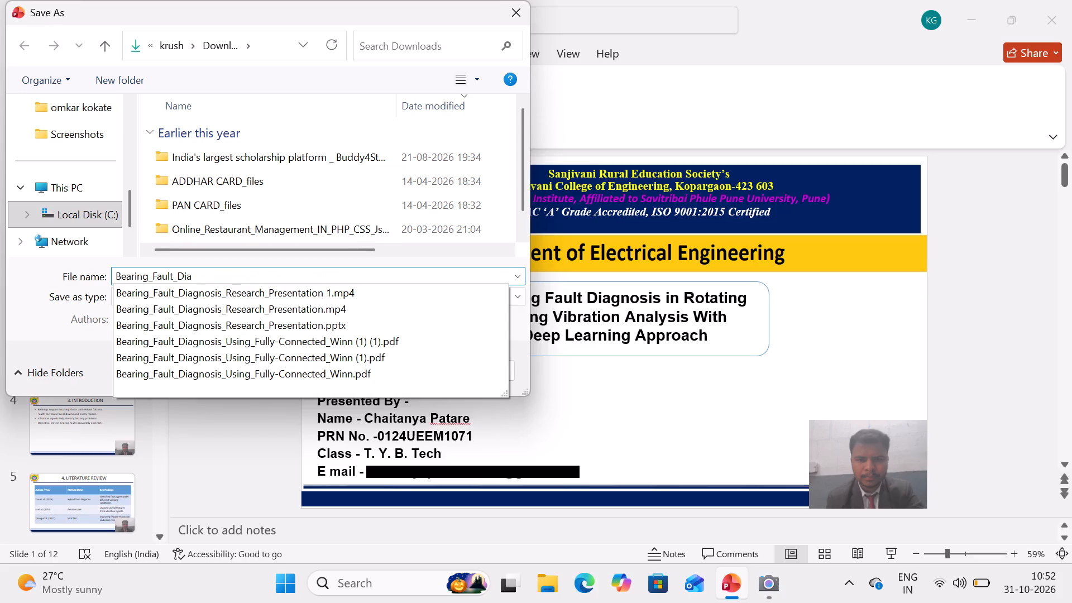
key(ctrl+BackSpace)
key(ctrl+BackSpace)
key(ctrl+BackSpace)
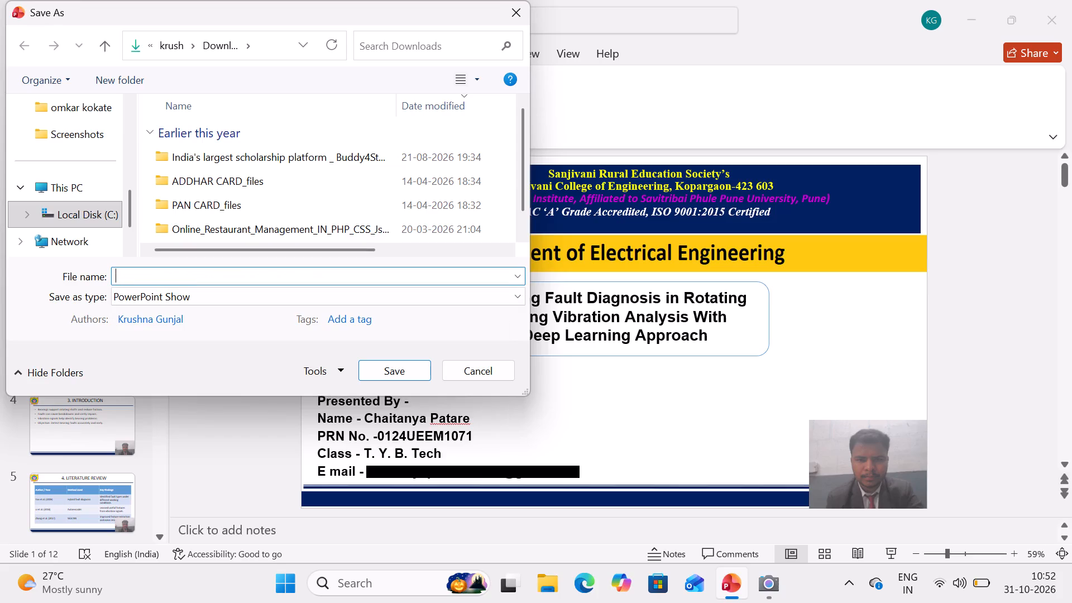
key(ctrl+BackSpace)
text(video)
click(393, 372)
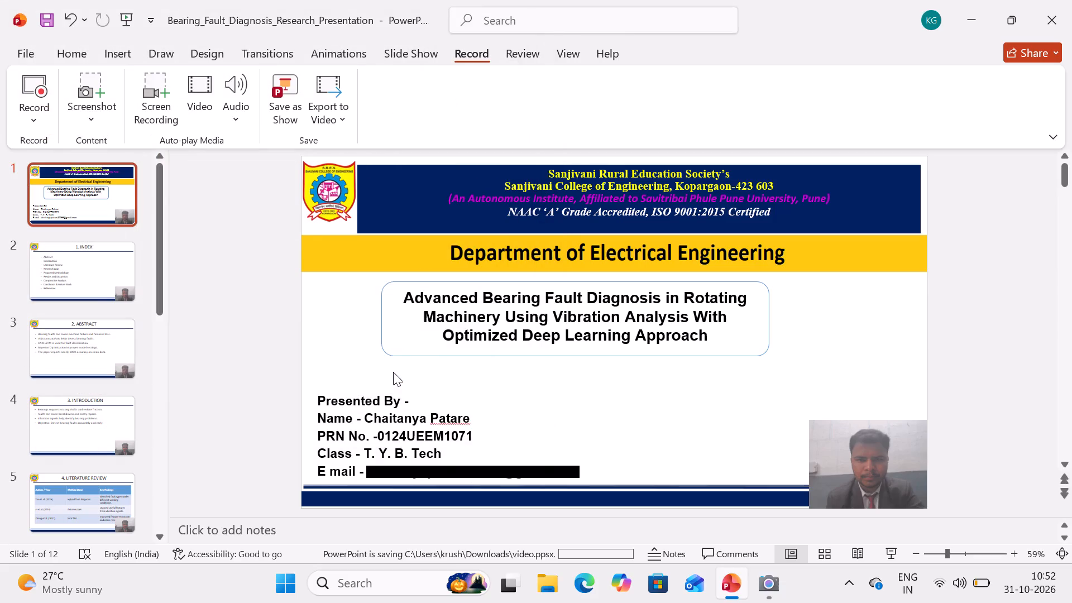
Minimise PowerPoint and open the saved video show from the recent files in File Explorer.
click(974, 26)
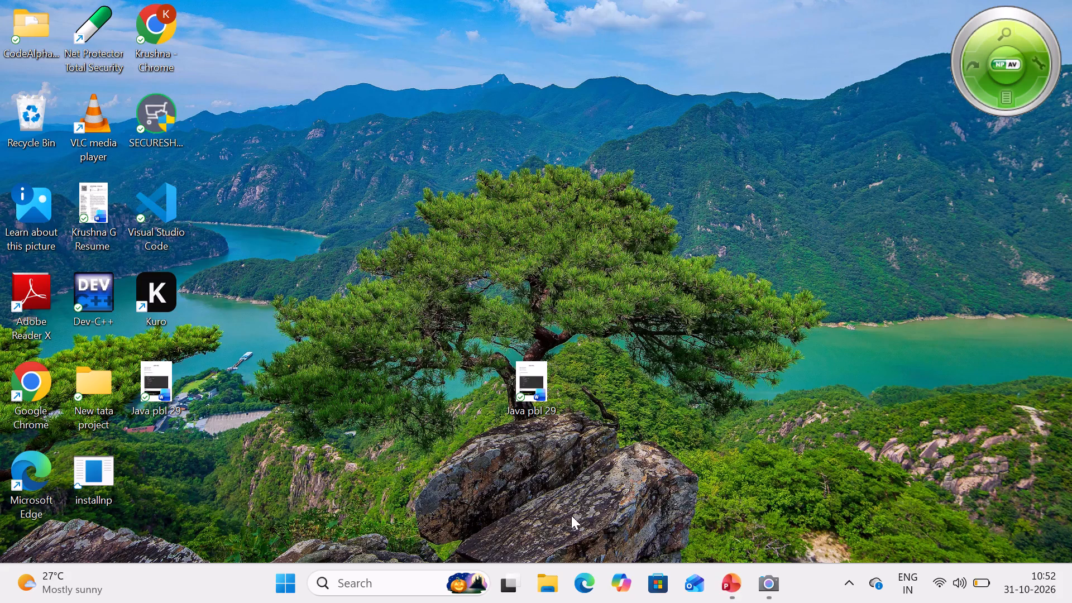
click(540, 581)
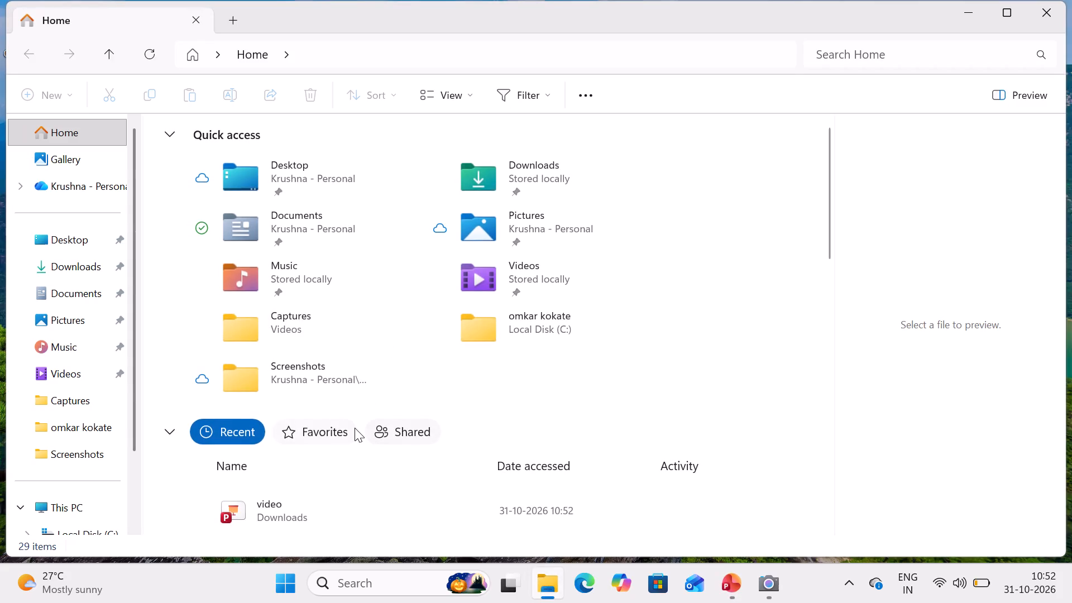
double_click(342, 501)
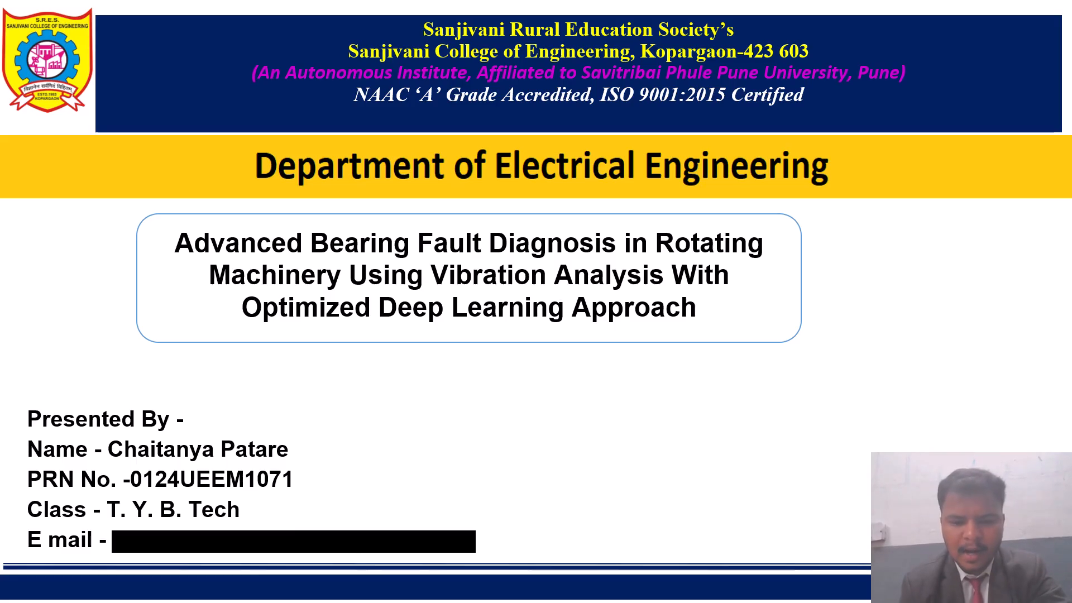
Advance through the playing video show to its end, and minimise PowerPoint to return to File Explorer.
key(Escape)
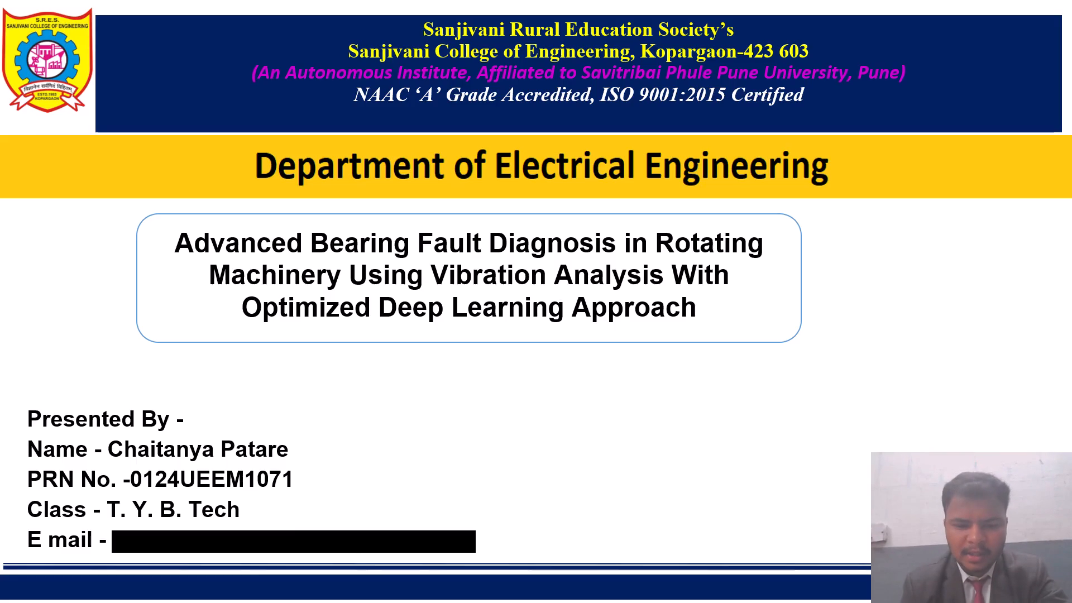
key(Escape)
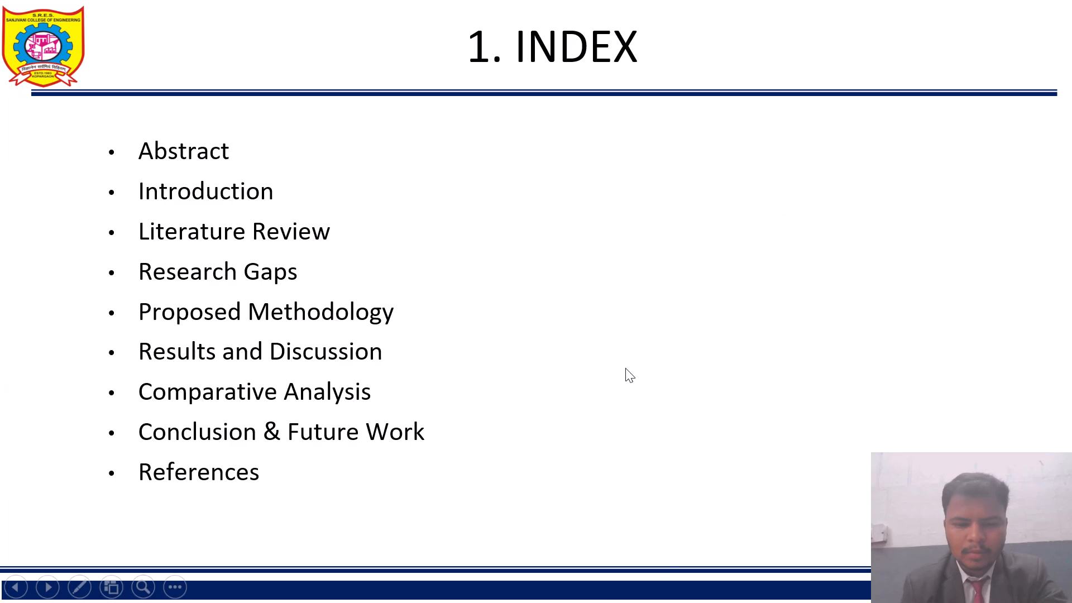
key(space)
key(space)
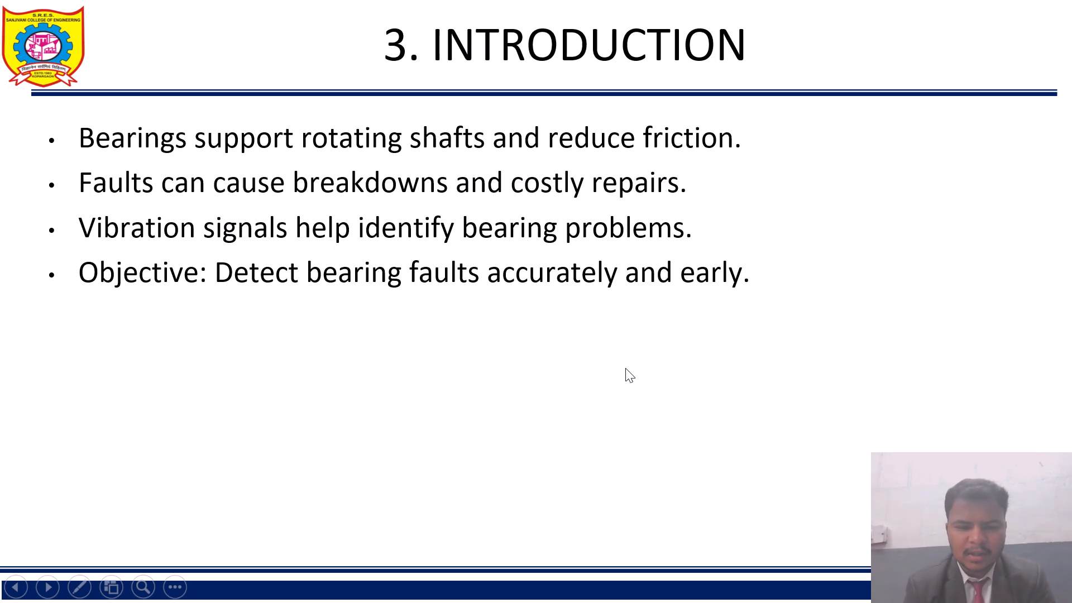
key(space)
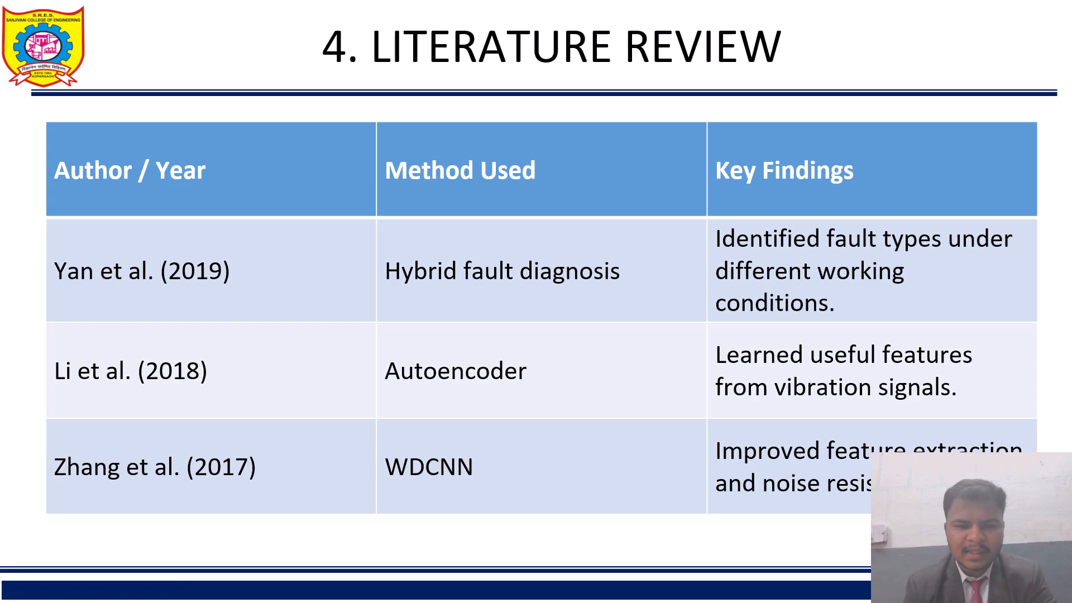
key(space)
key(space)
key(space)
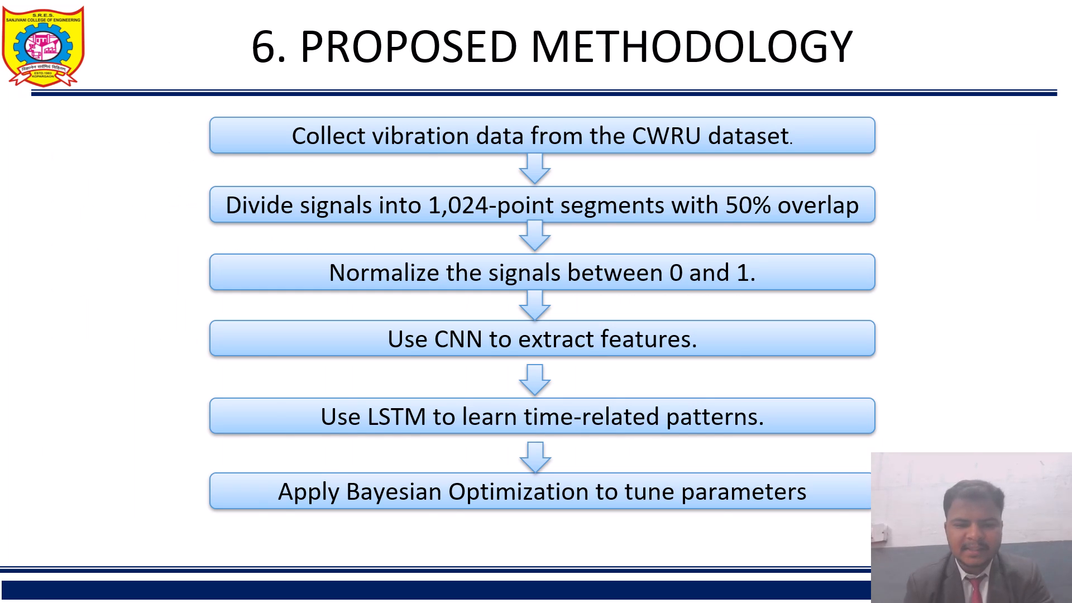
key(space)
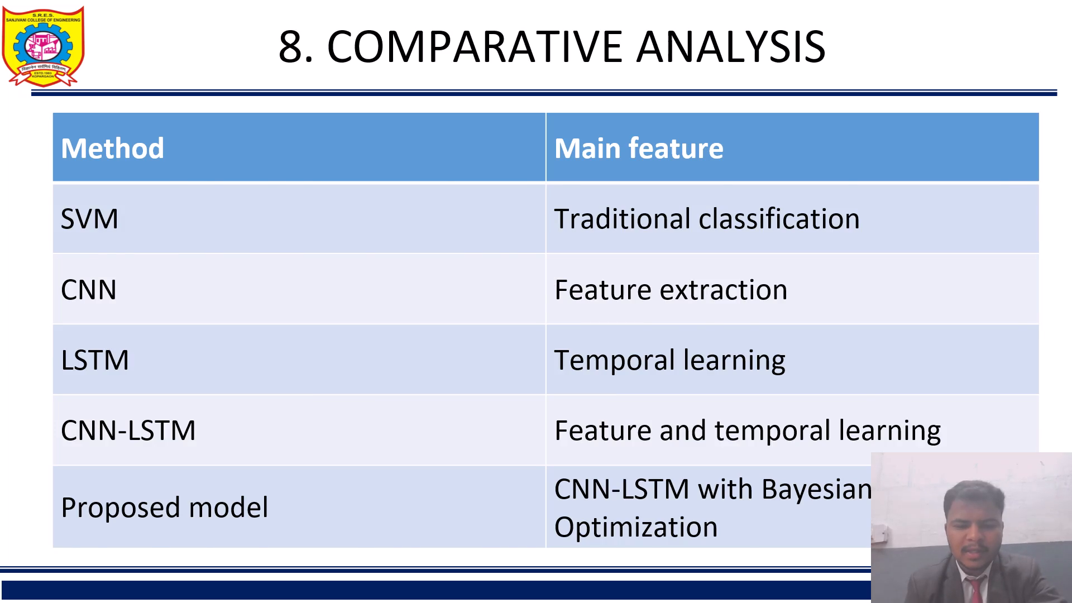
key(space)
key(space)
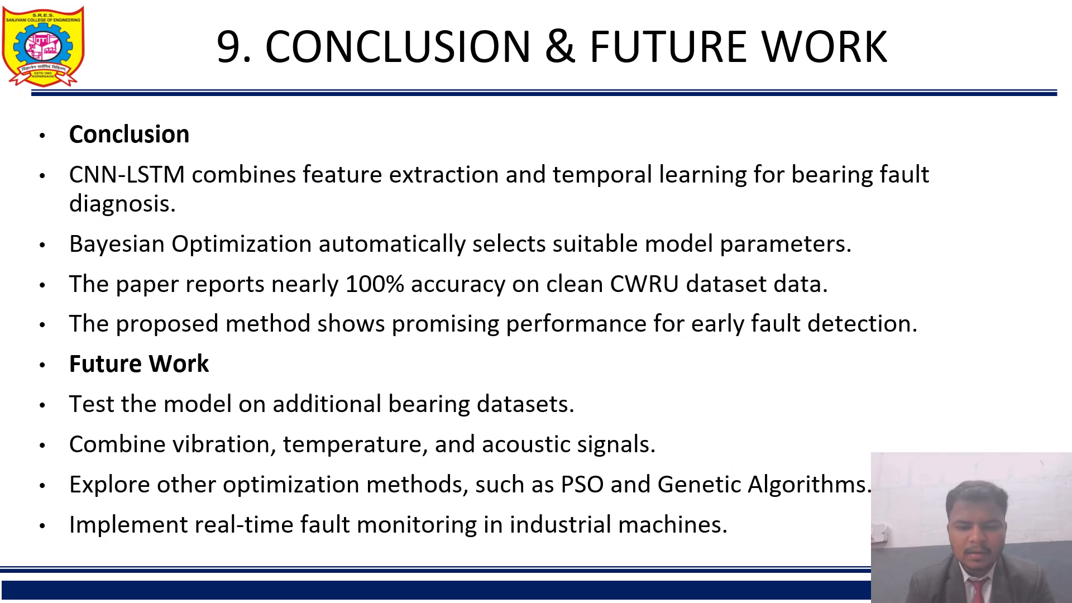
key(space)
key(space)
key(space)
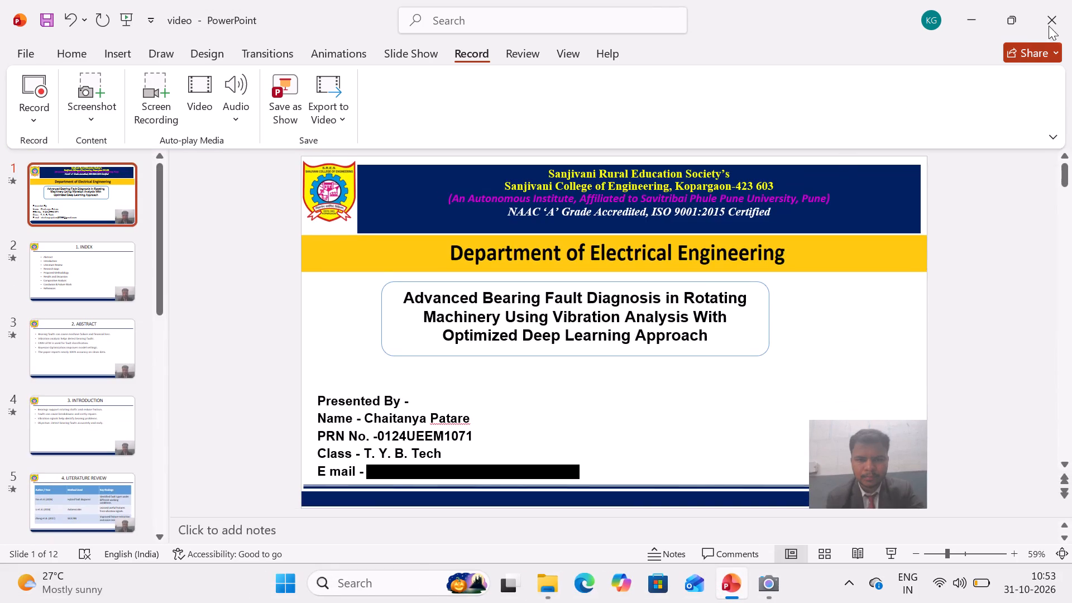
click(963, 15)
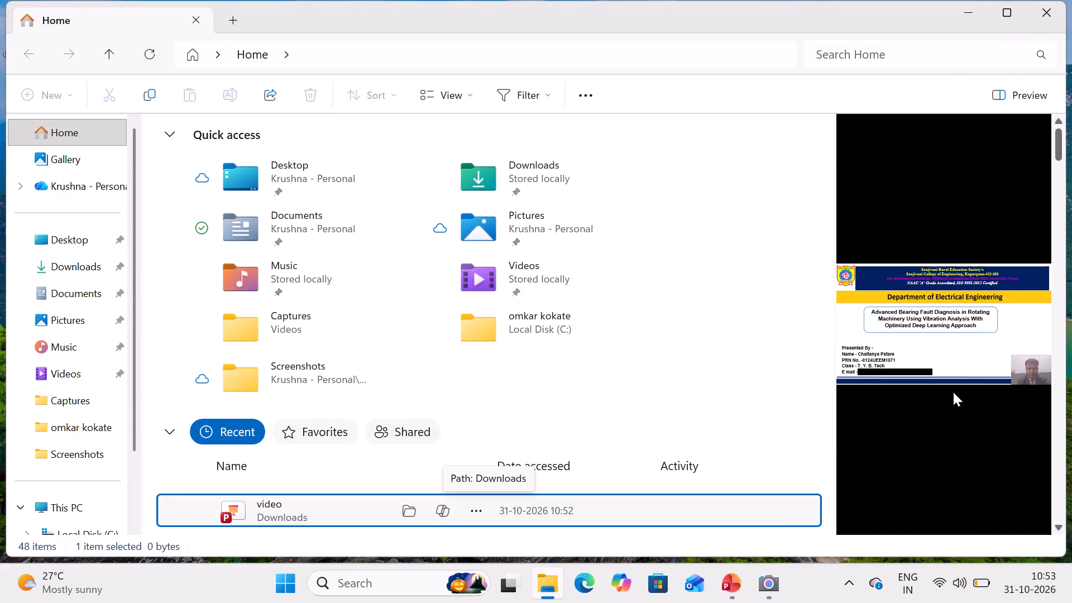
Close the File Explorer, Camera and PowerPoint video windows so that only the desktop remains.
click(976, 3)
click(540, 586)
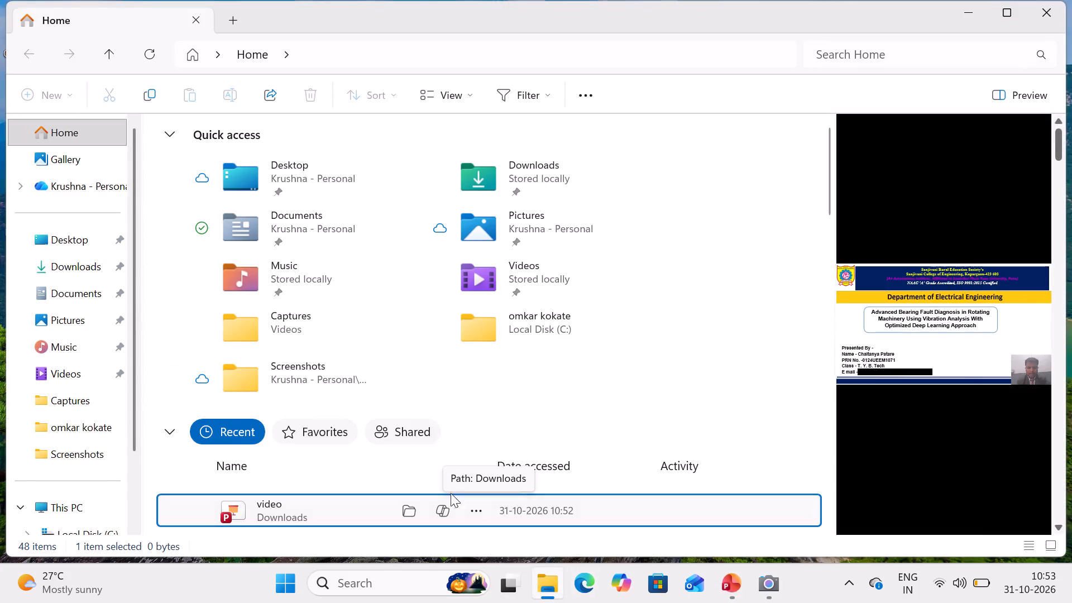
click(952, 312)
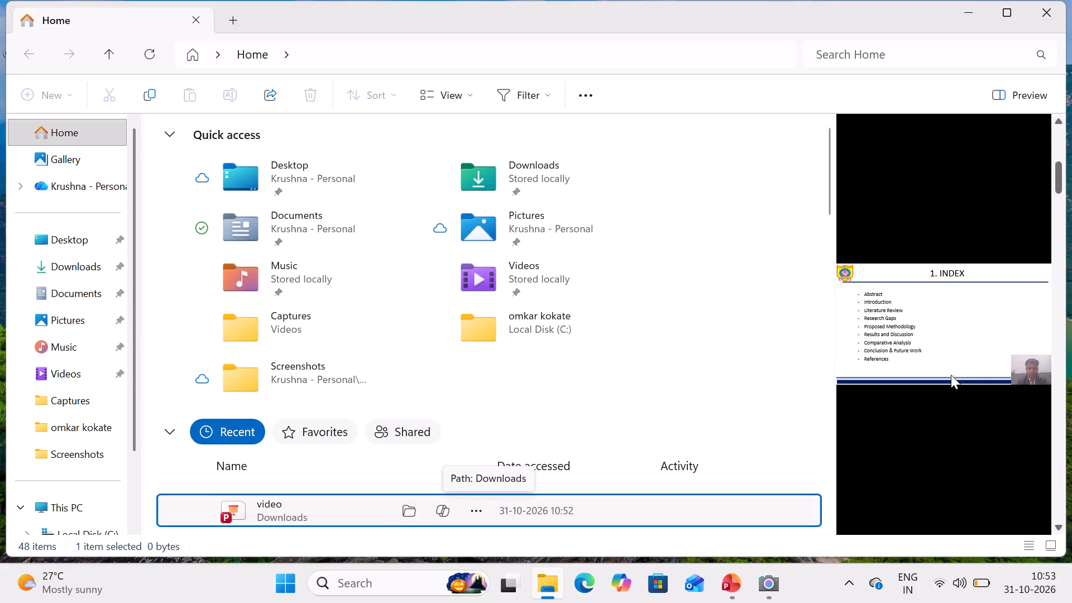
click(1046, 4)
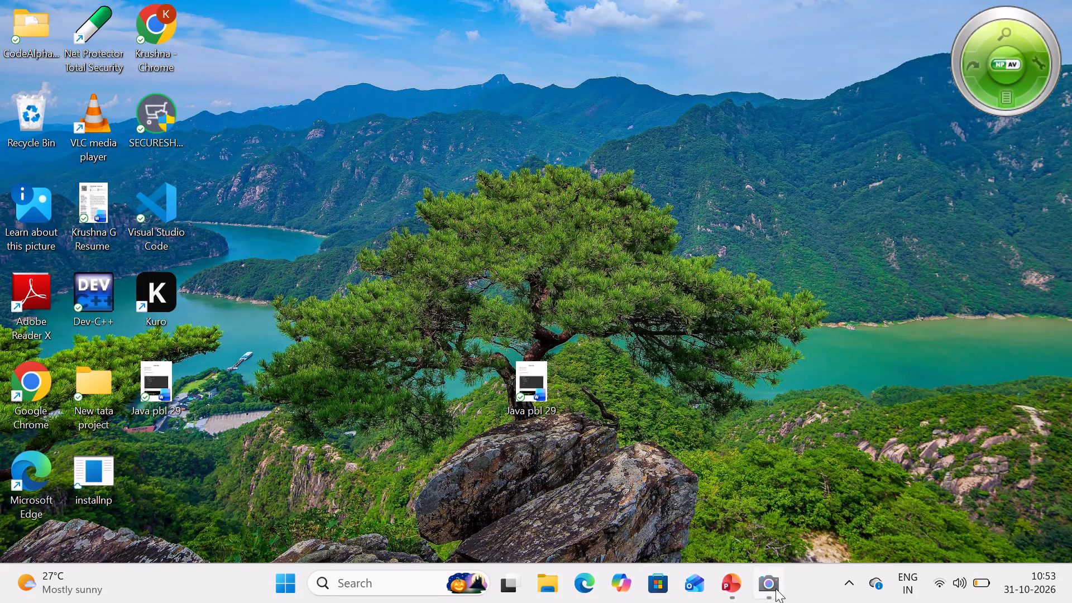
click(836, 443)
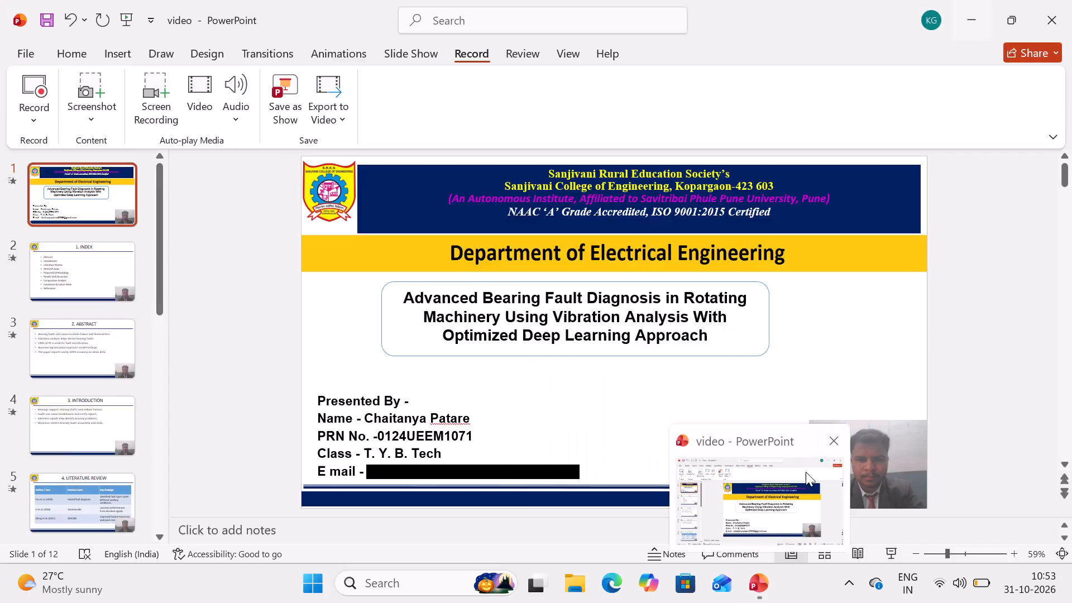
click(825, 439)
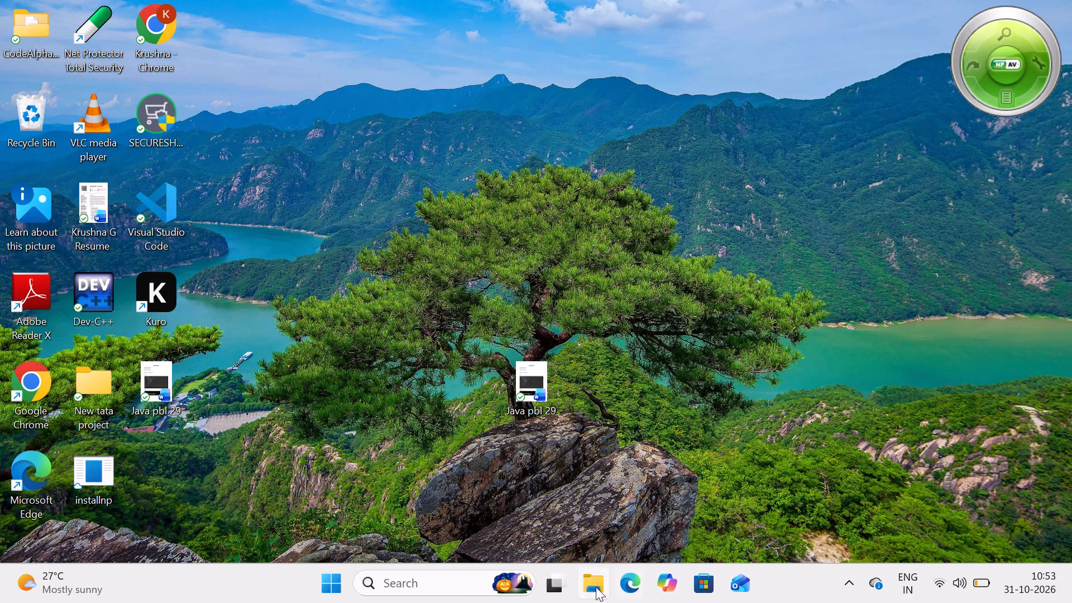
Reopen the video show from File Explorer's recent files to check its playback, end the show, and close File Explorer.
click(588, 590)
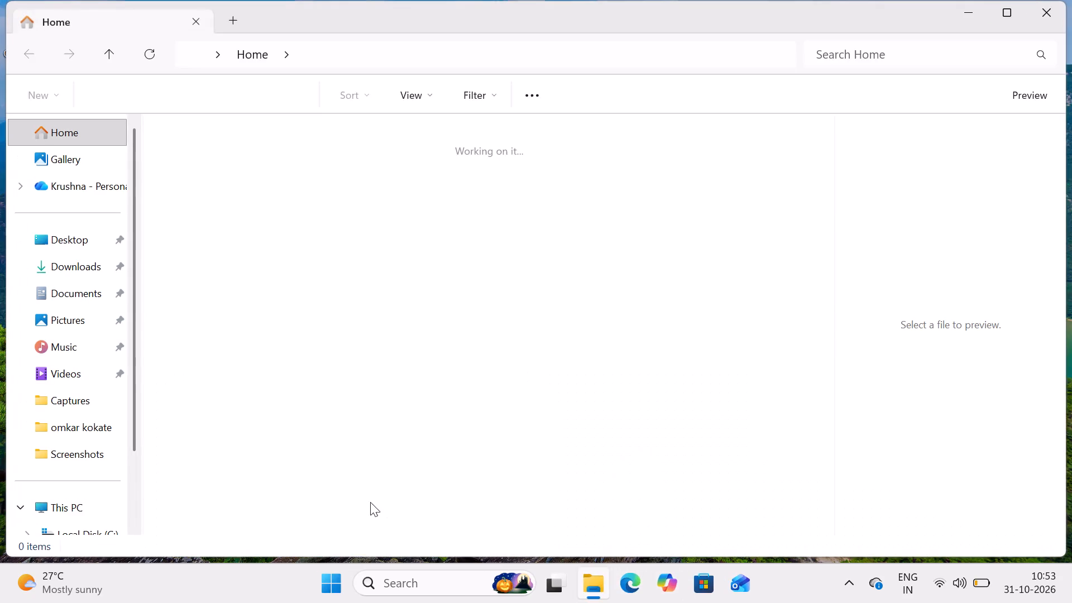
scroll(306, 489, down, 1)
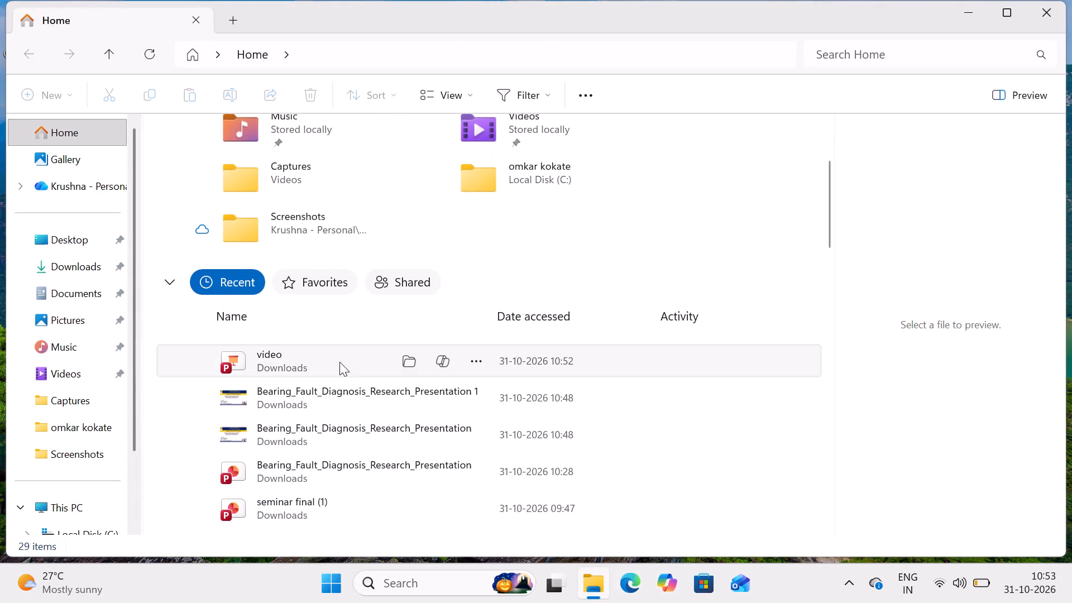
click(336, 357)
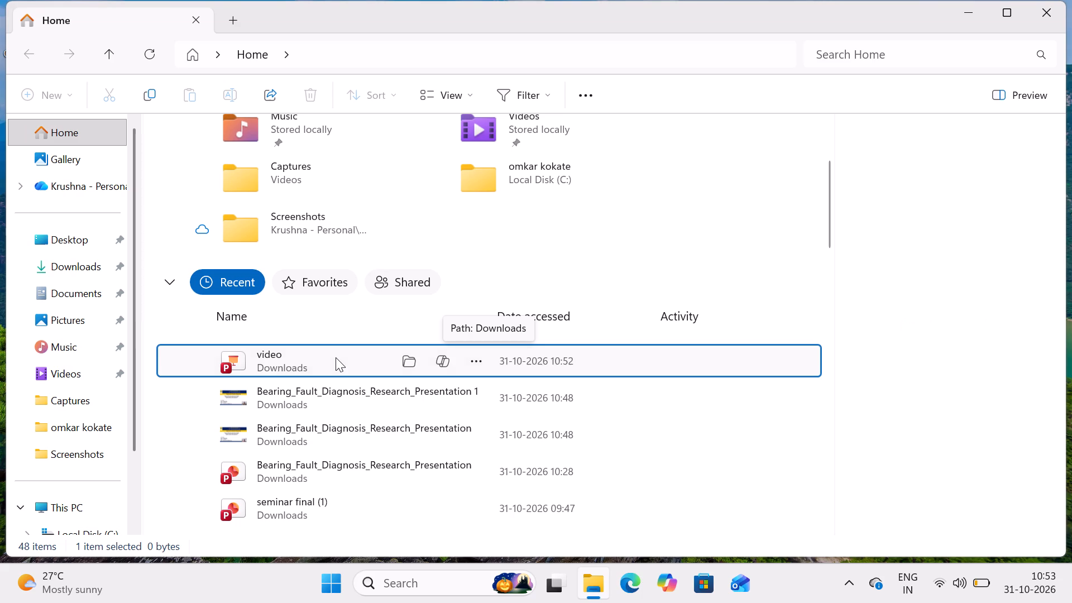
double_click(336, 357)
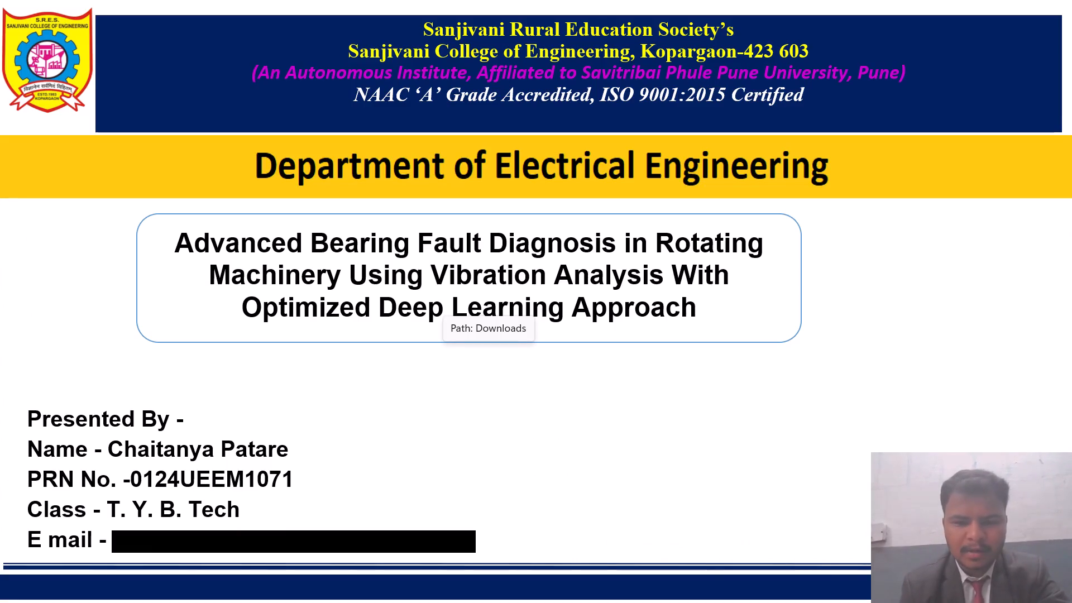
key(Escape)
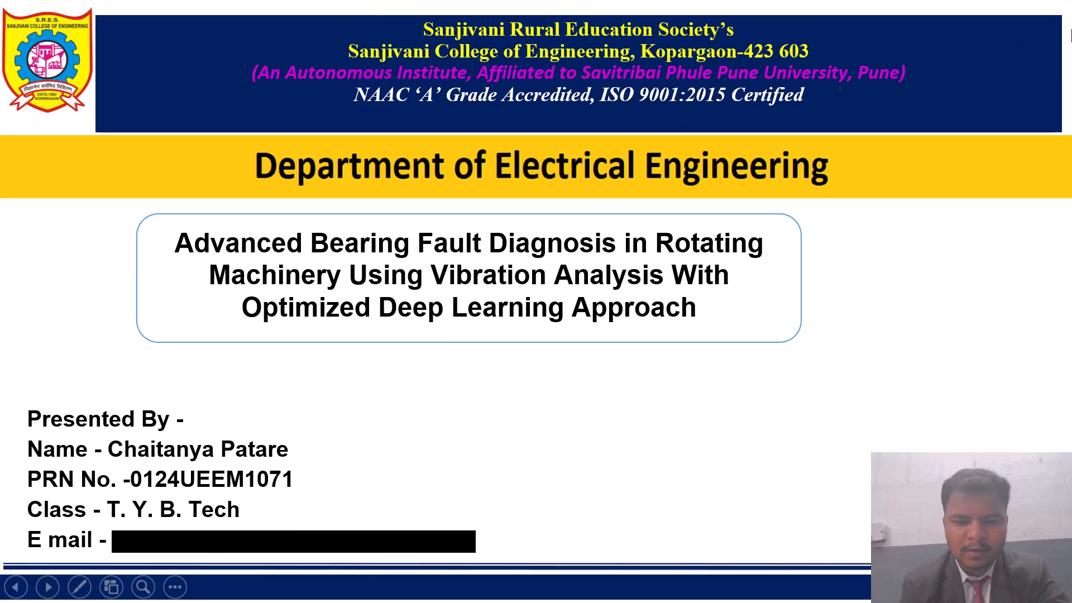
key(Escape)
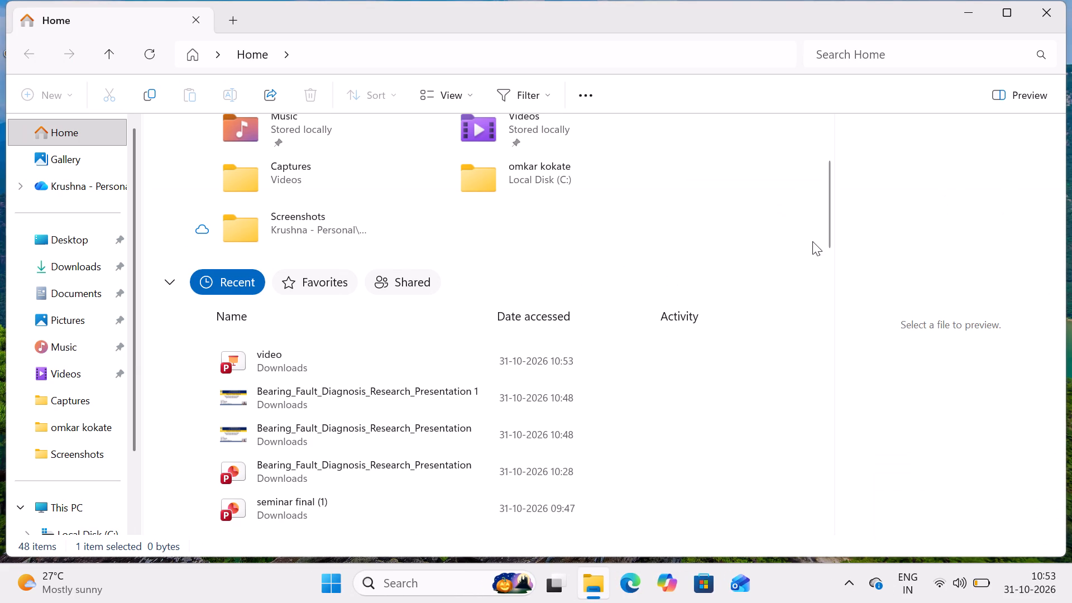
click(1053, 6)
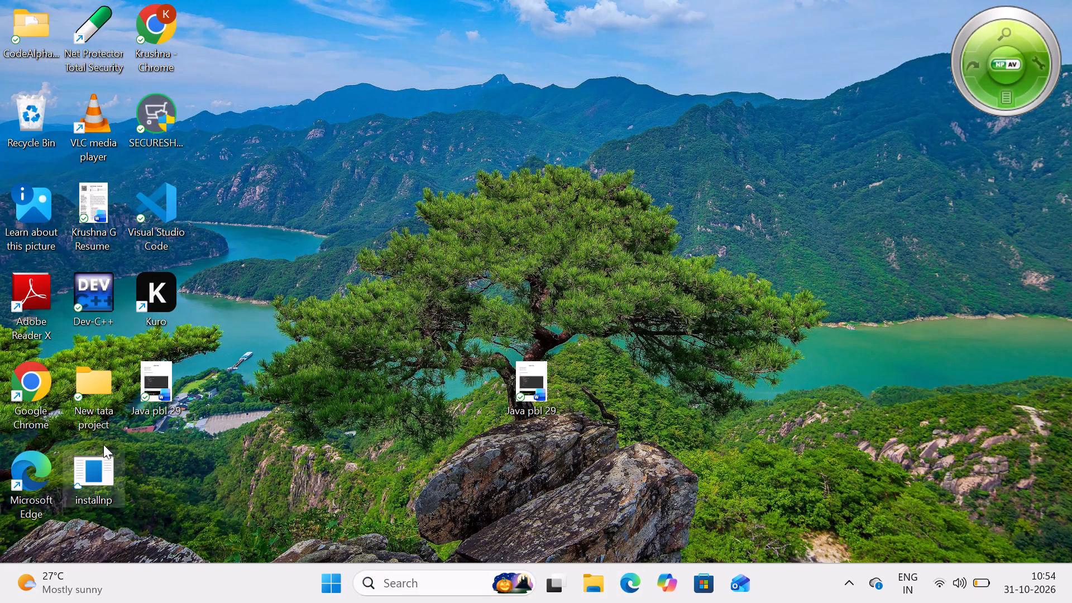
Launch Google Chrome from the desktop and open a browser window with the first listed user profile.
triple_click(40, 379)
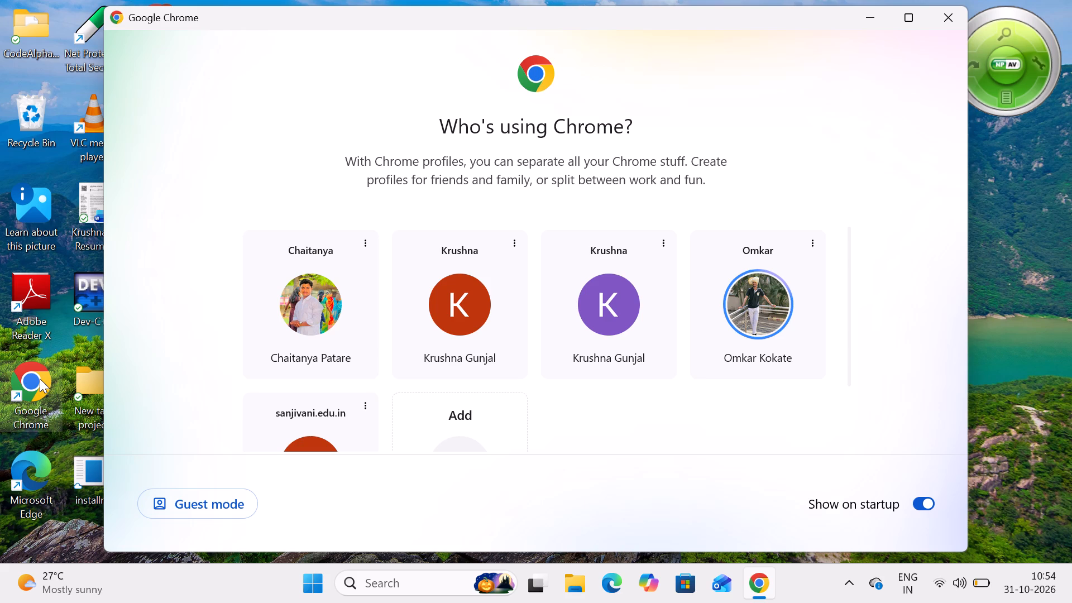
click(0, 266)
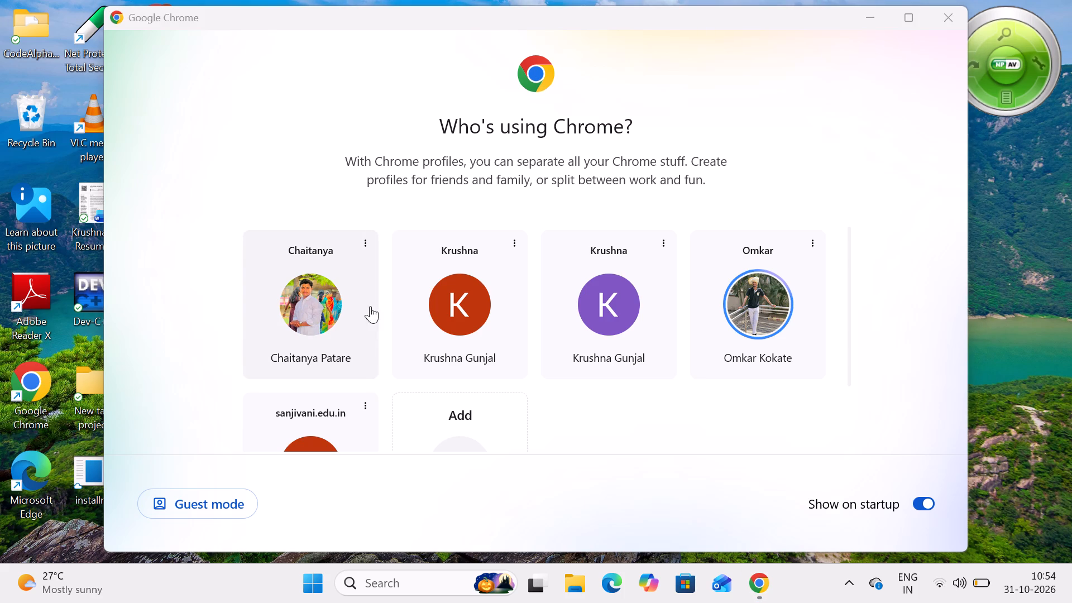
double_click(320, 308)
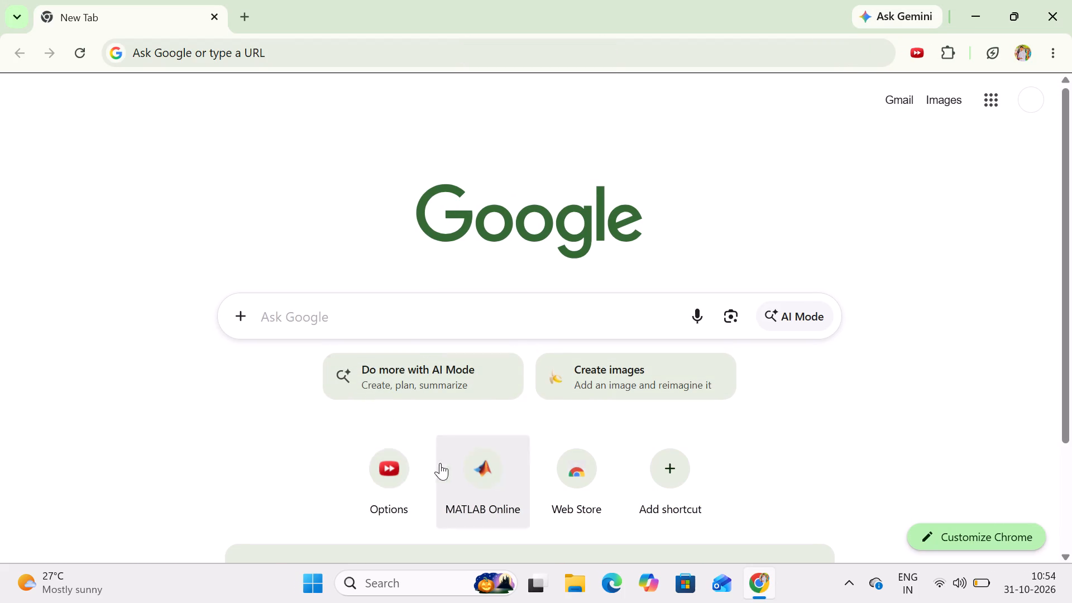
Start a Google search on the new tab page, bringing up the recent search suggestions.
click(415, 315)
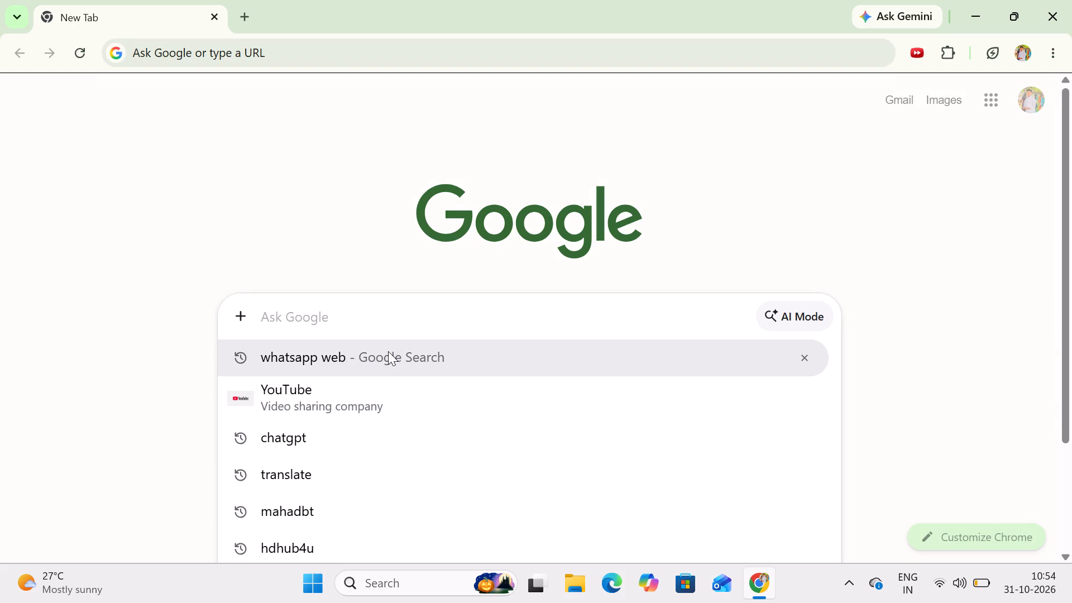
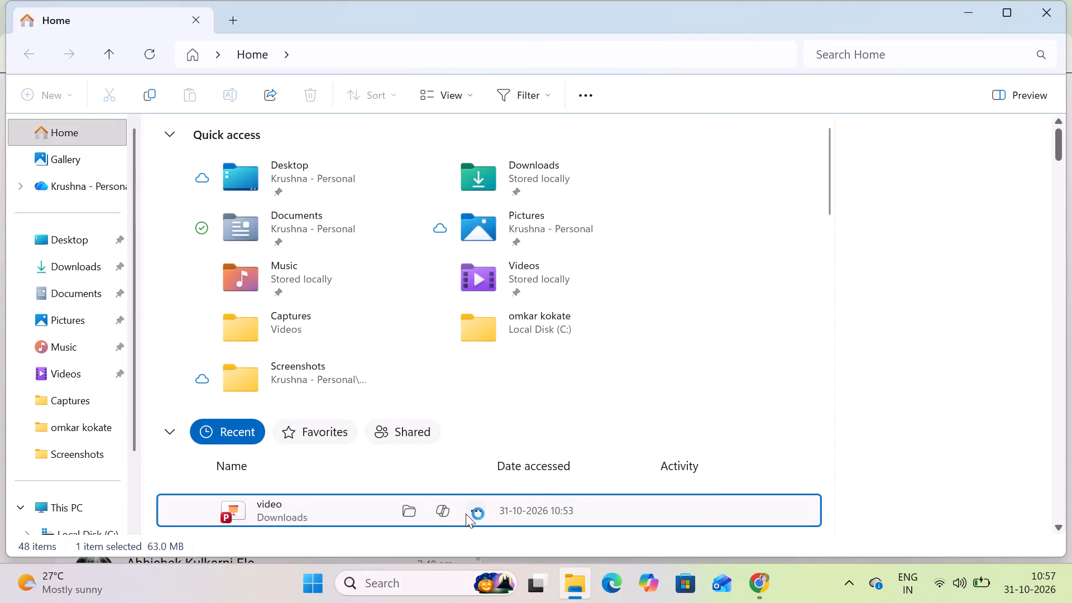
Select the recent video show stored in Downloads and advance its file preview from the title slide to the Index slide.
click(730, 424)
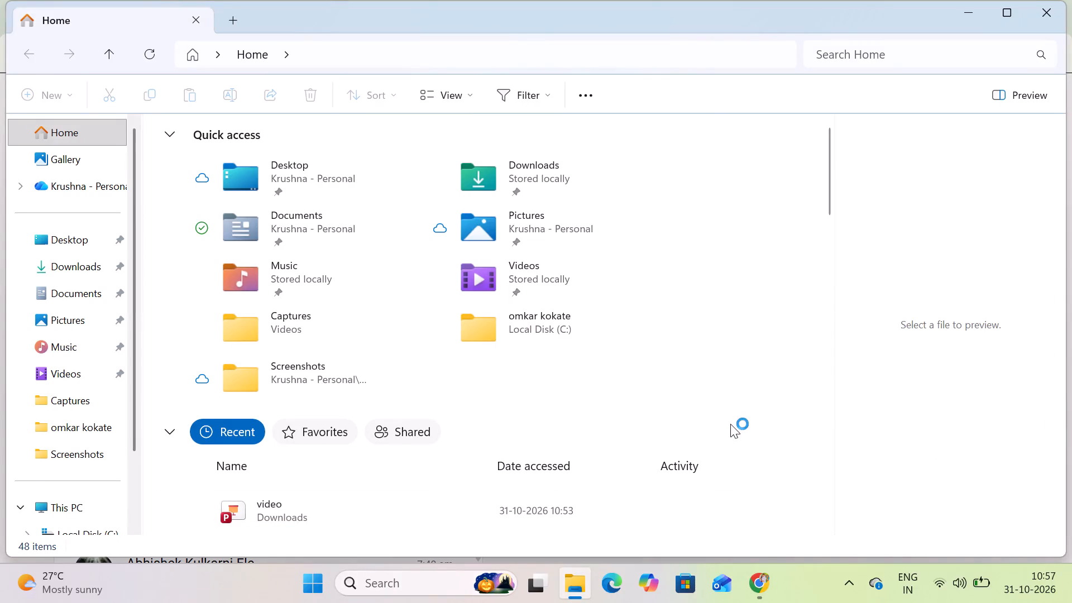
click(477, 509)
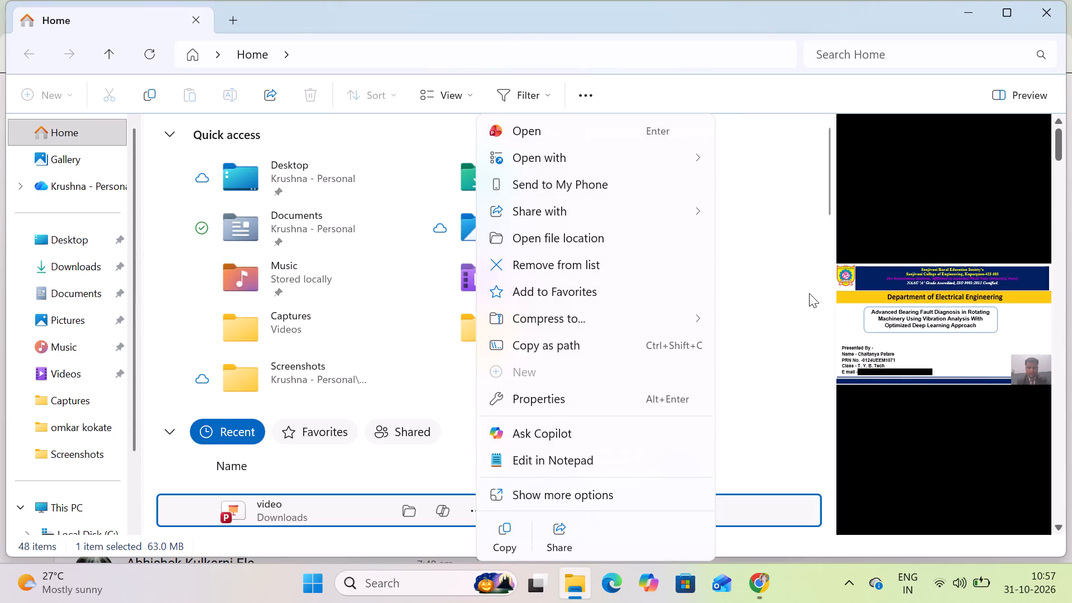
click(996, 298)
click(996, 298)
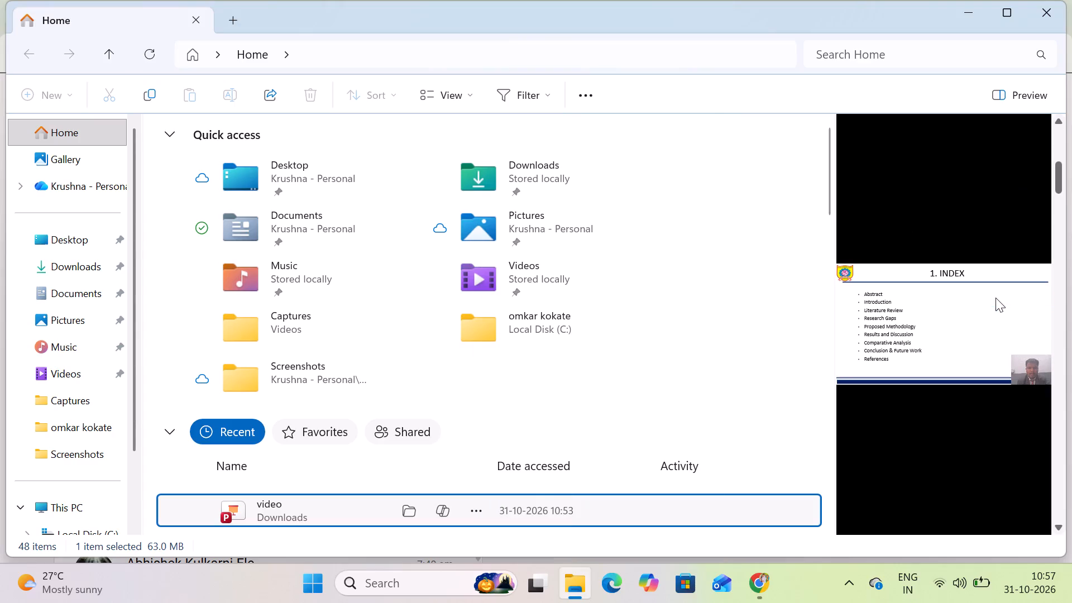
Rename the recent PowerPoint show file in Downloads as "video STC" through its file properties.
click(688, 331)
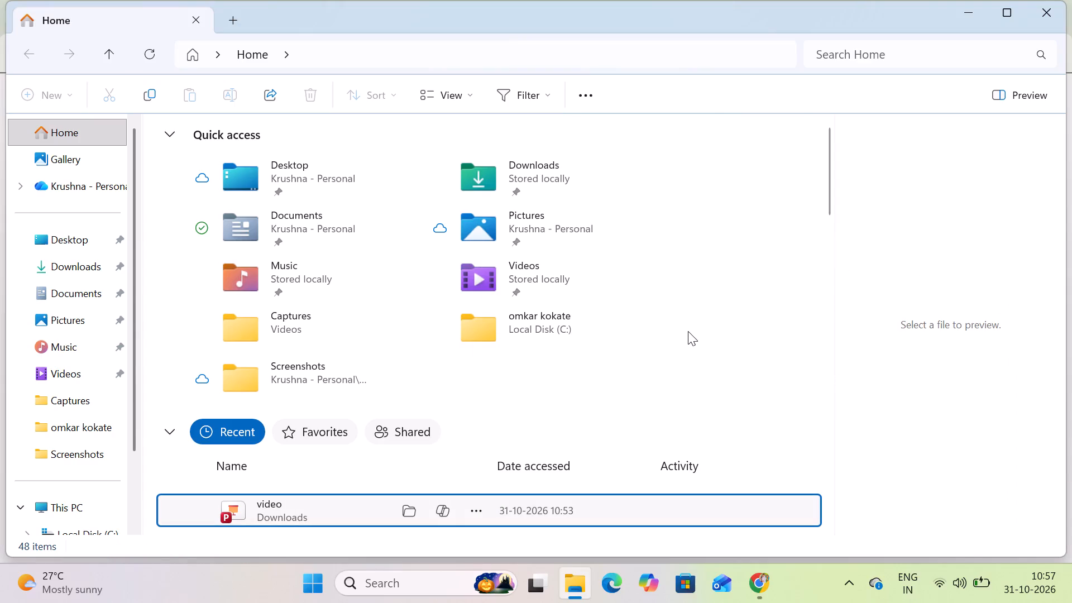
click(478, 511)
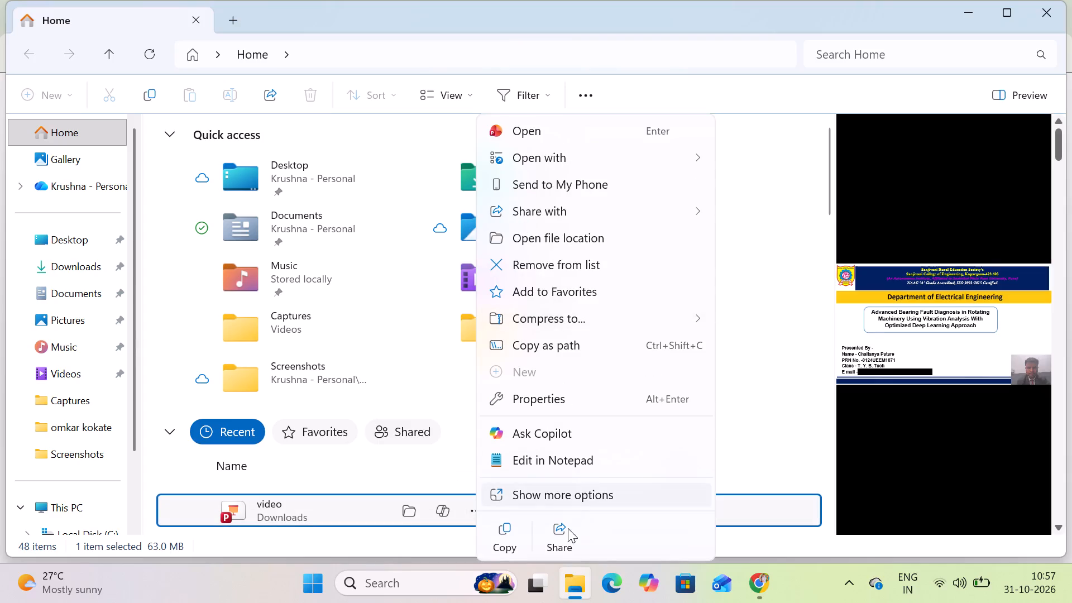
scroll(575, 451, down, 1)
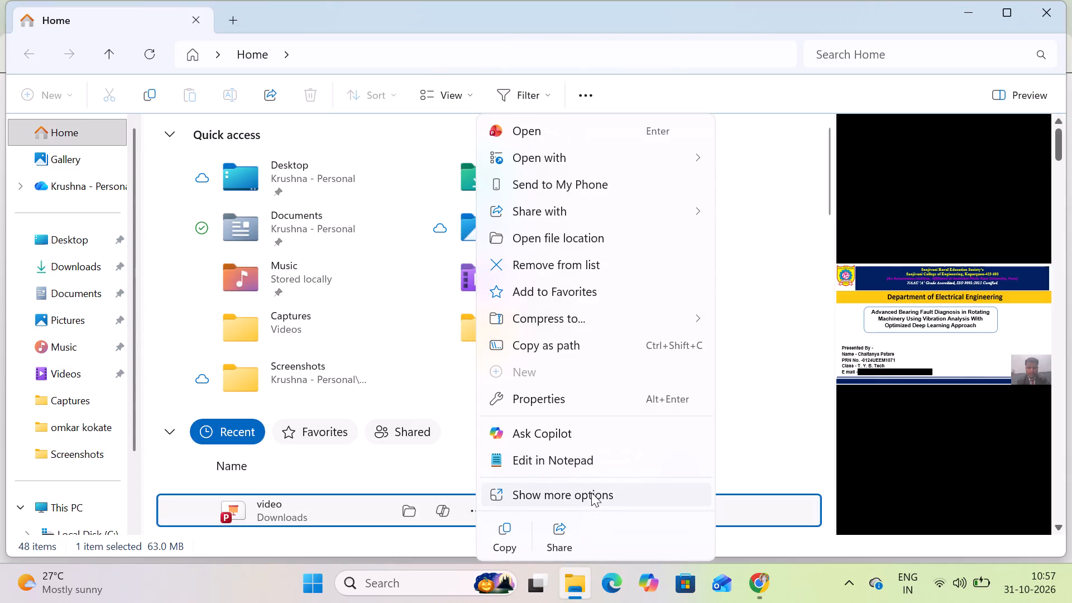
click(591, 492)
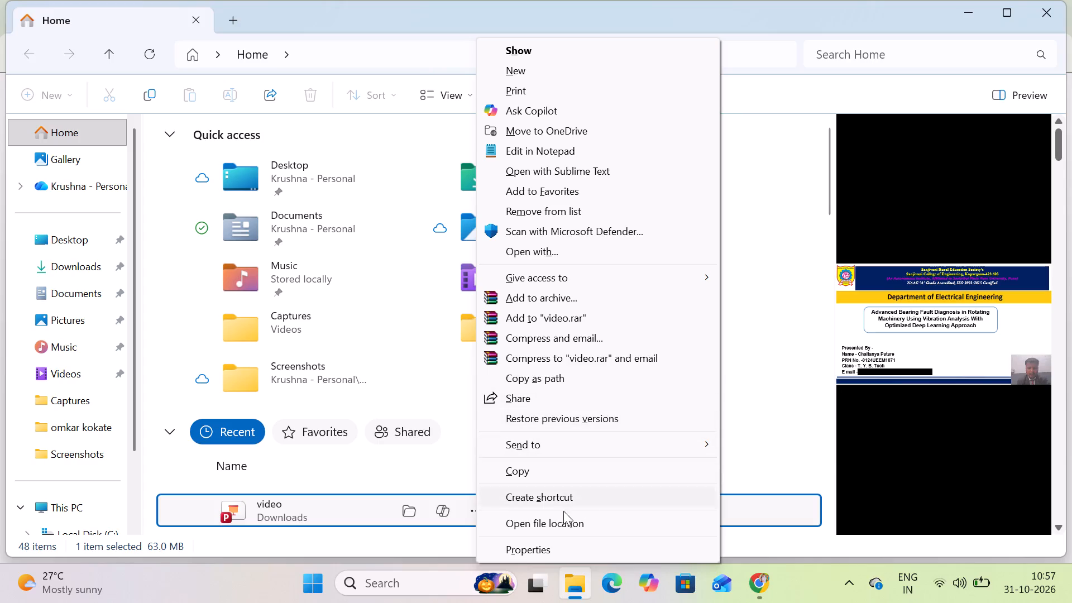
click(547, 554)
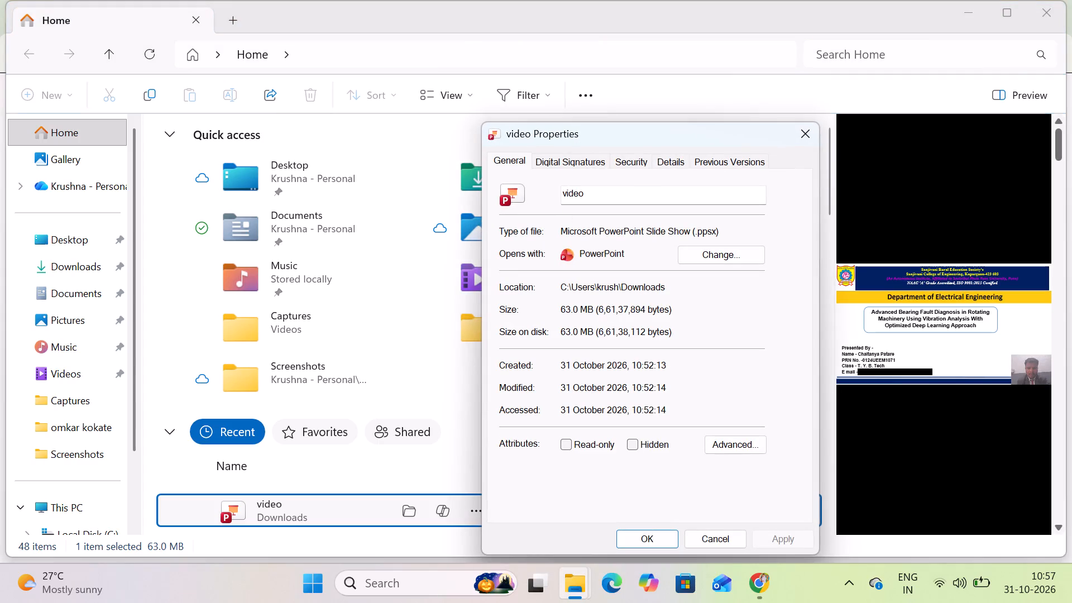
click(604, 189)
key(space)
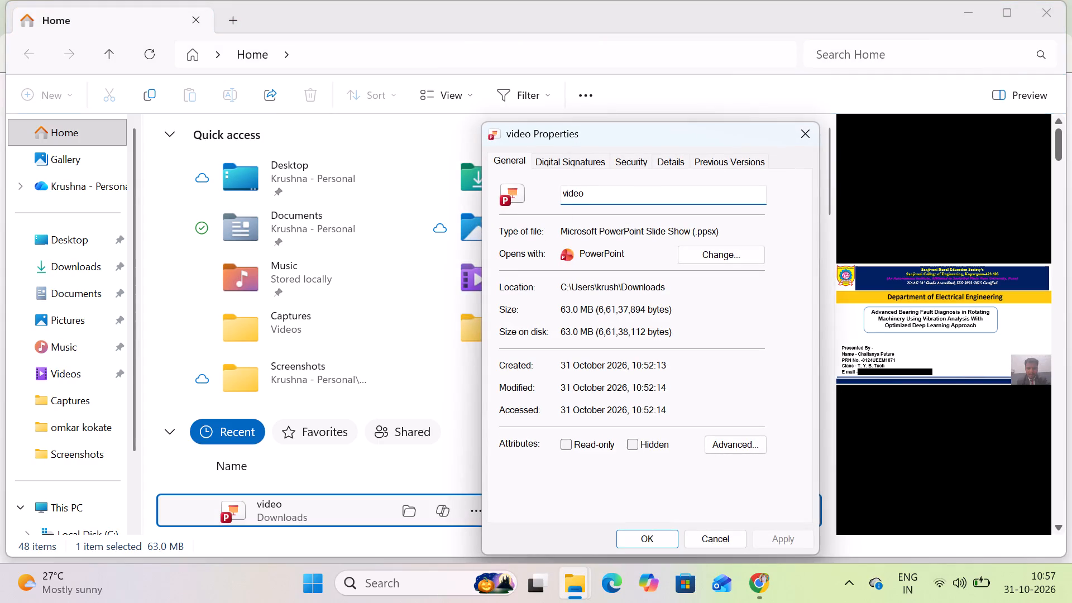
text(STC)
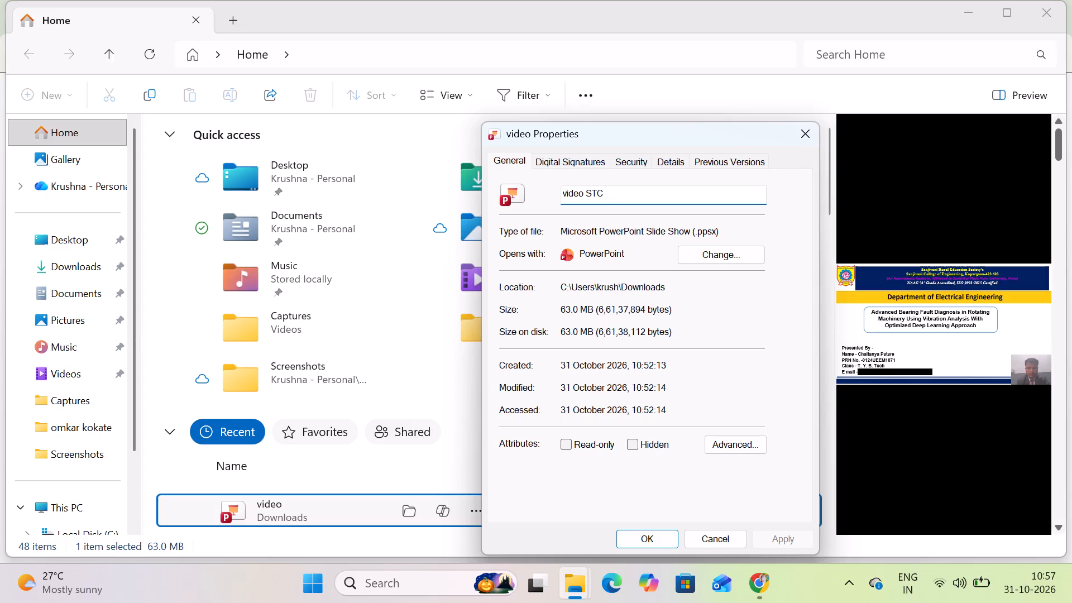
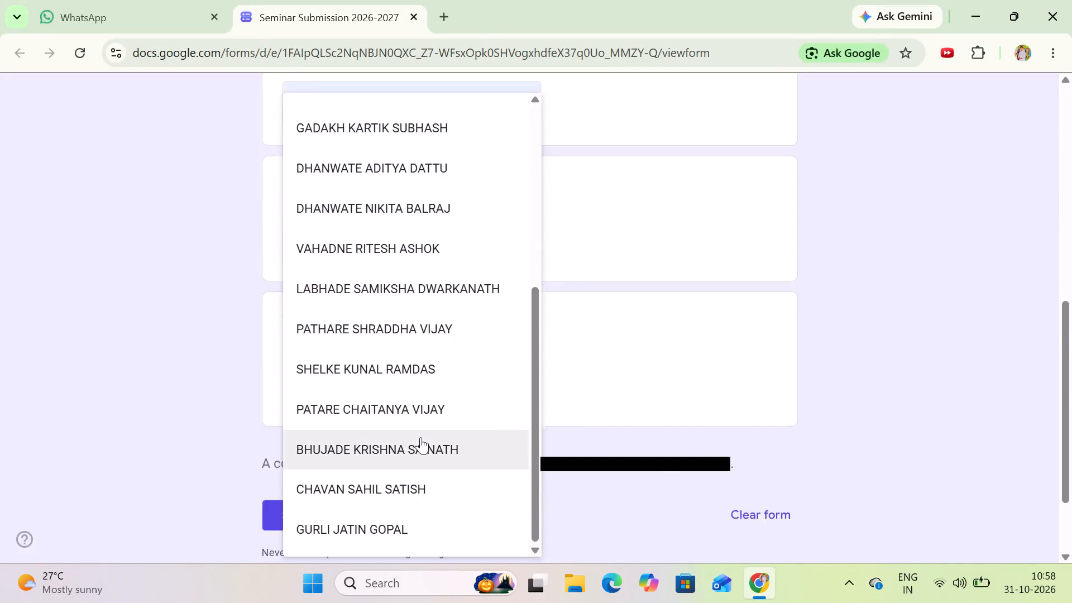
Choose the student's own name and matching PRN in the Seminar Submission 2026-2027 form.
click(420, 411)
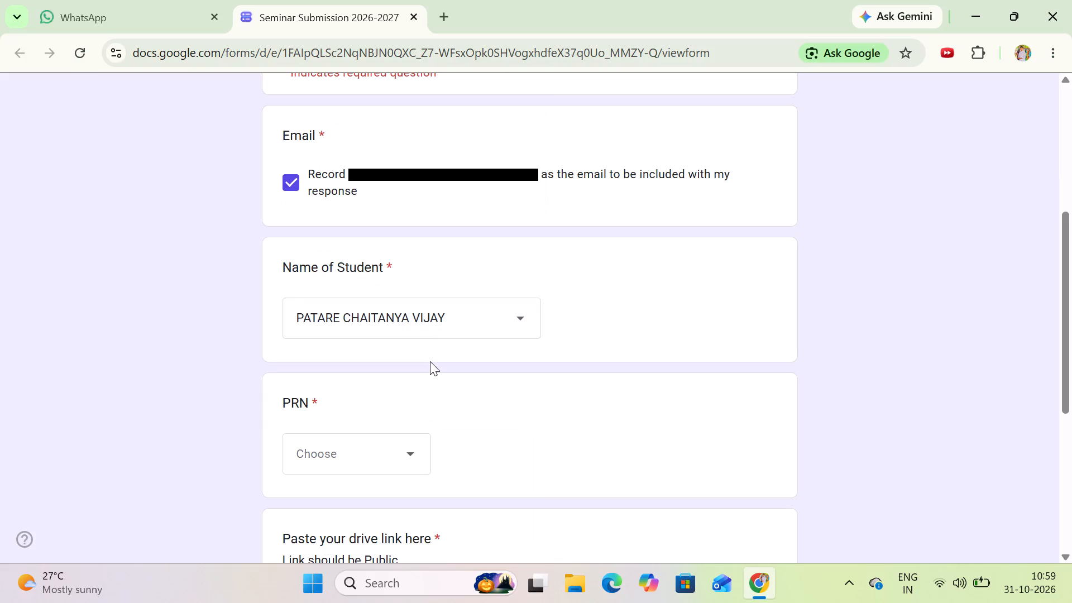
click(382, 447)
scroll(382, 447, down, 1)
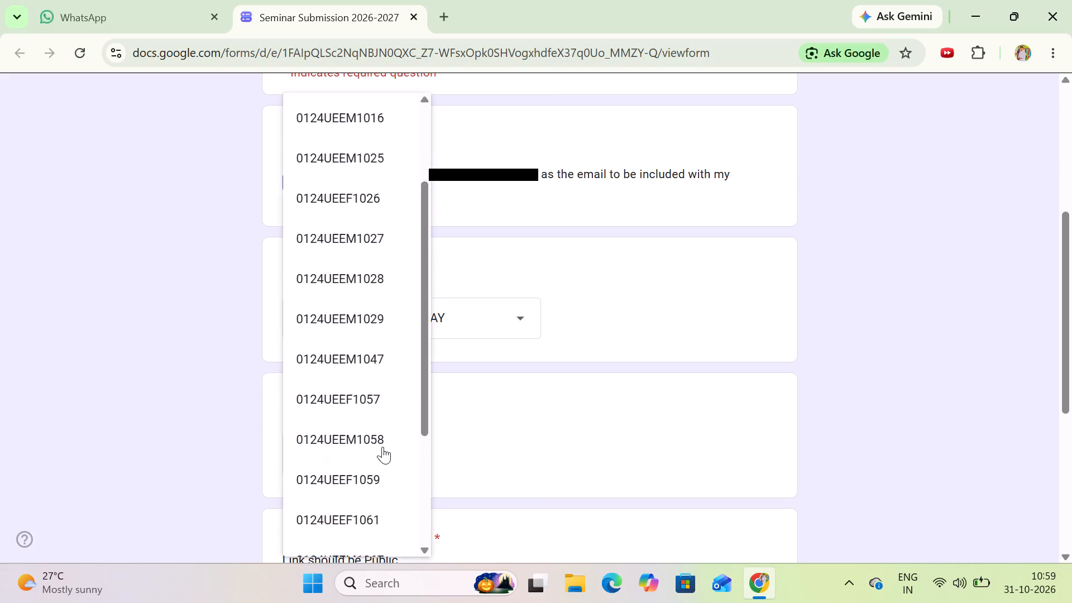
scroll(382, 447, down, 3)
click(379, 400)
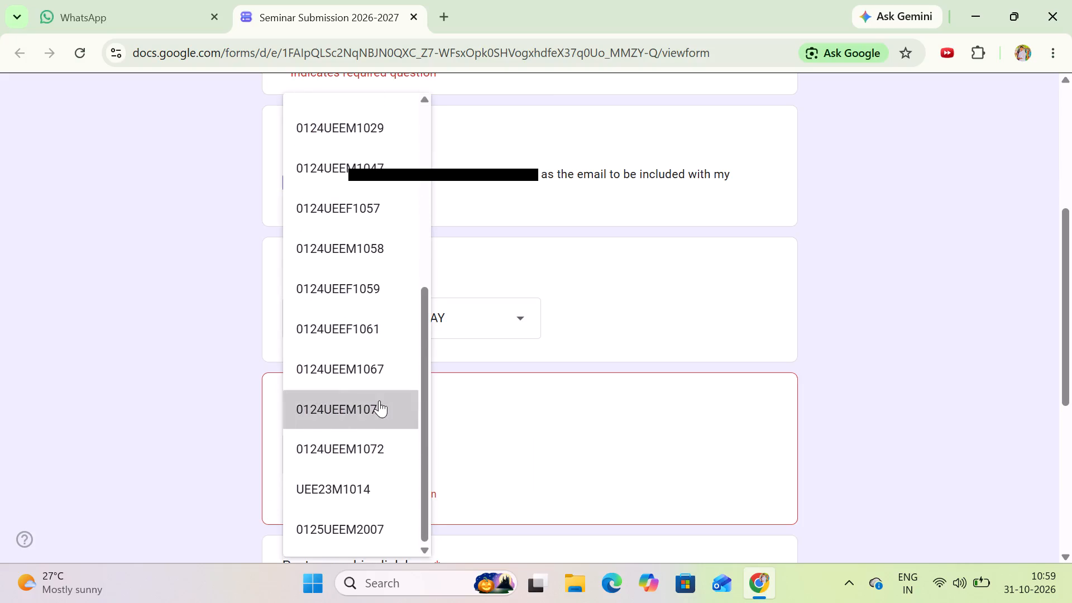
scroll(379, 400, down, 3)
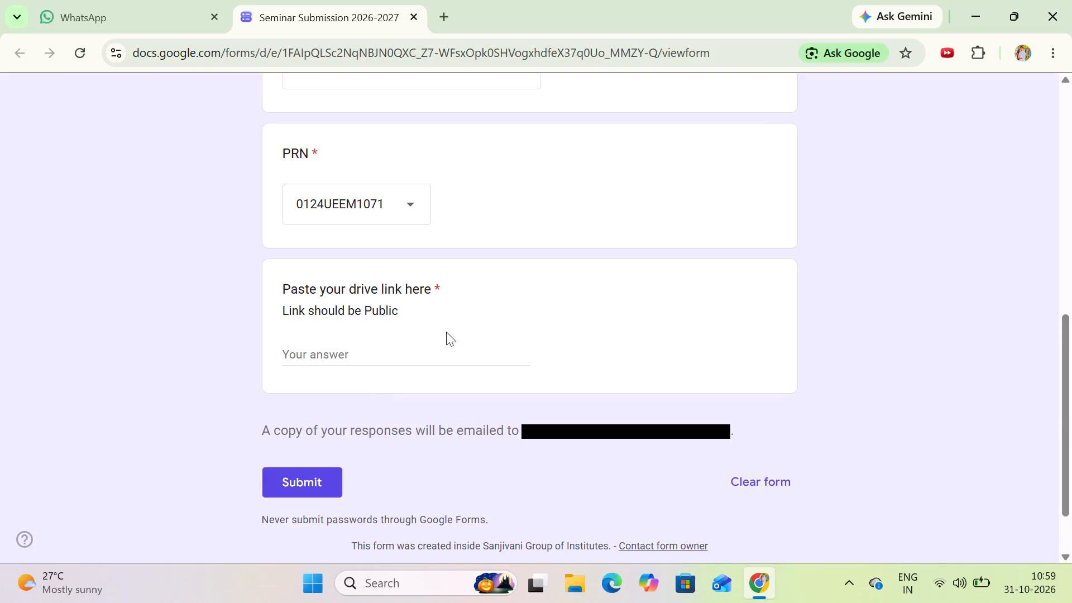
click(443, 26)
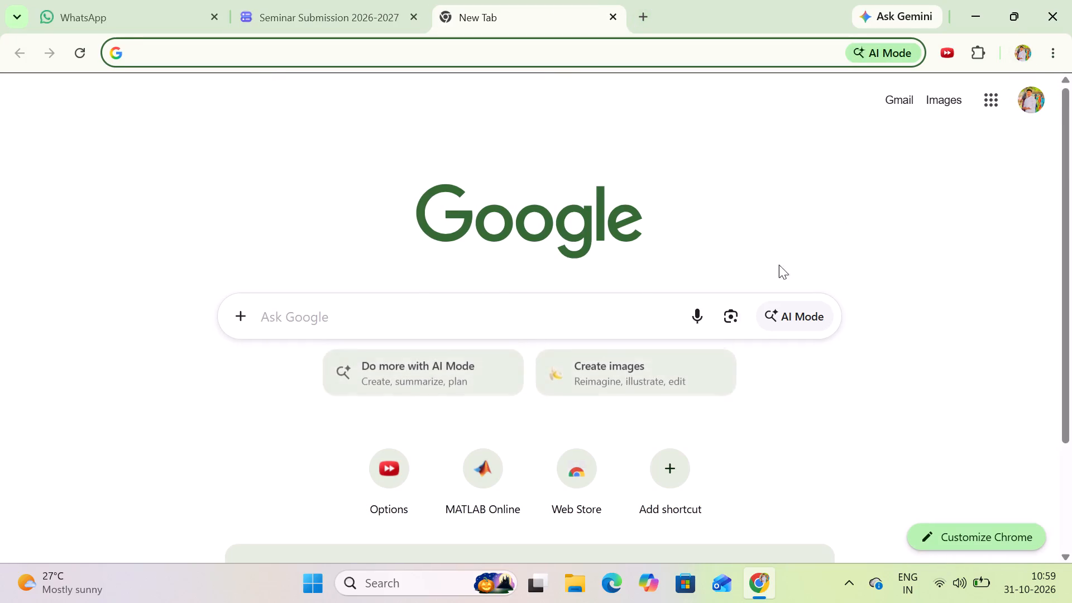
click(1002, 109)
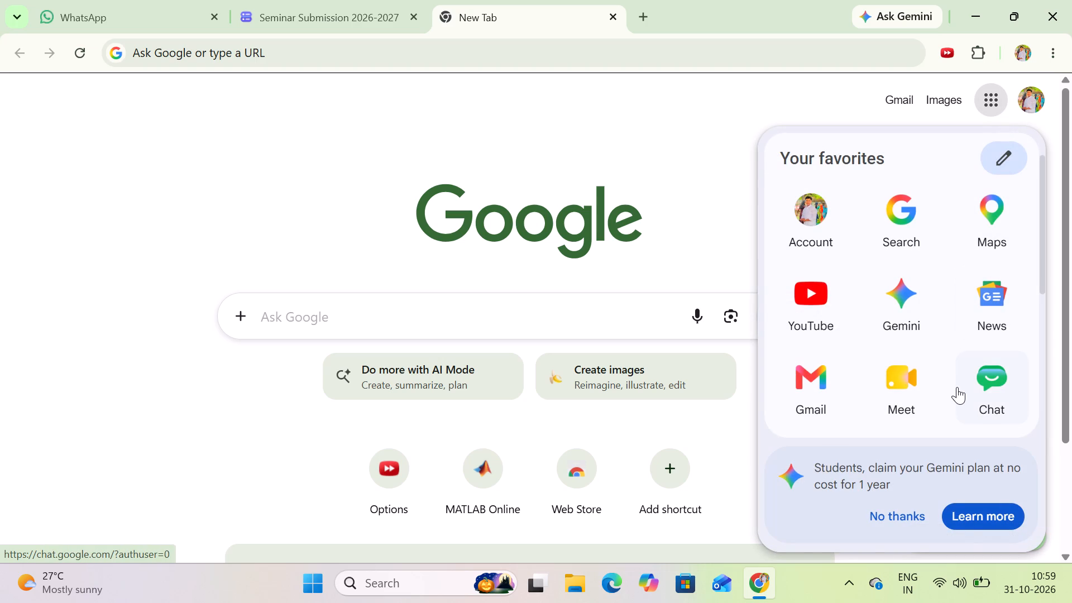
scroll(957, 387, down, 4)
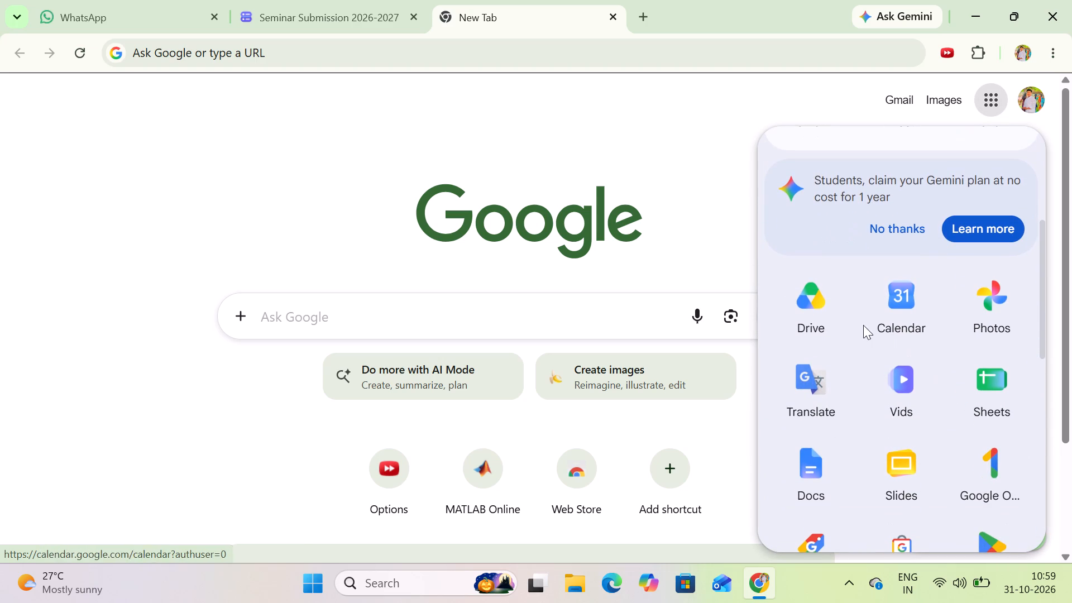
double_click(793, 292)
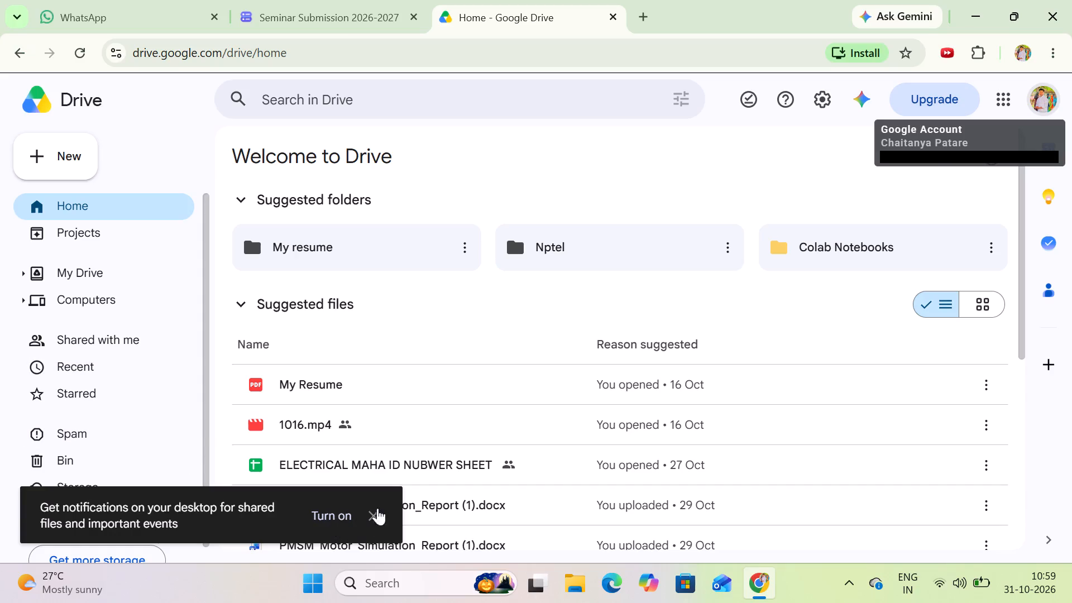
click(366, 516)
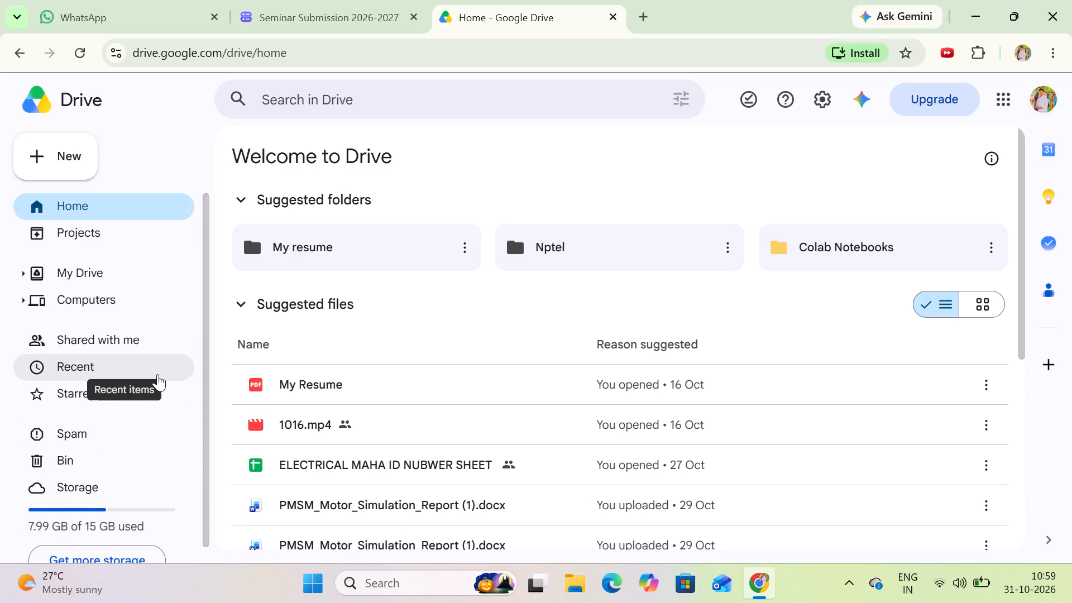
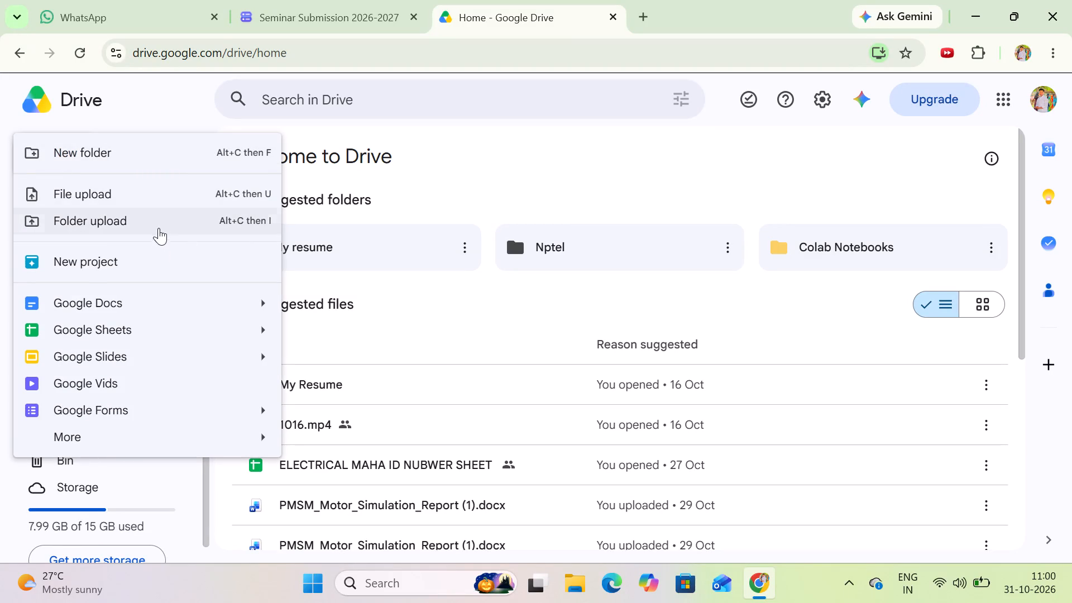
Upload the "video STC" PowerPoint show file from Downloads to Google Drive.
click(164, 191)
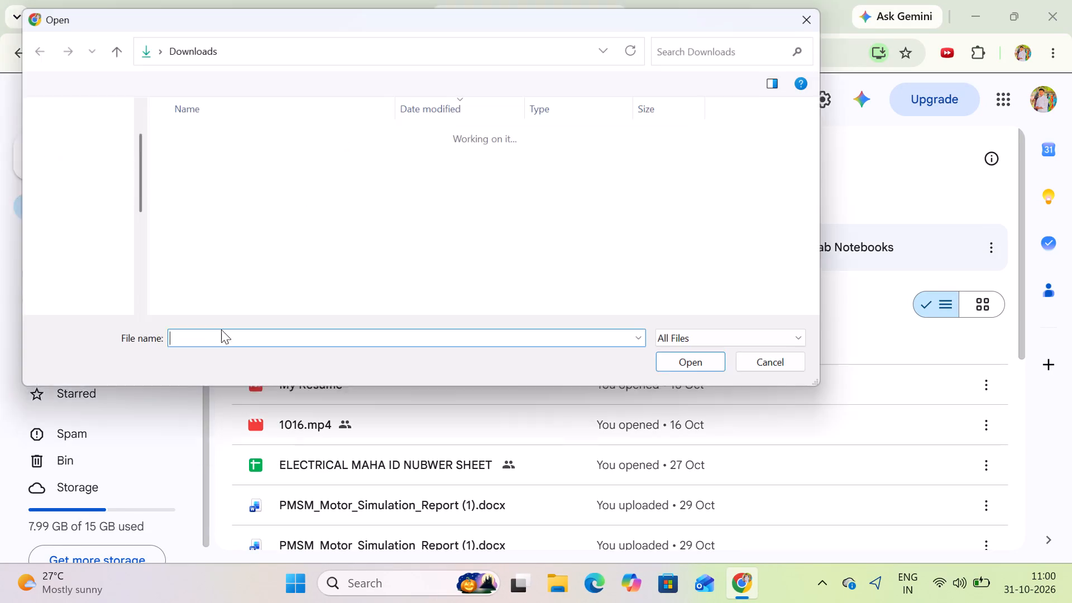
click(237, 151)
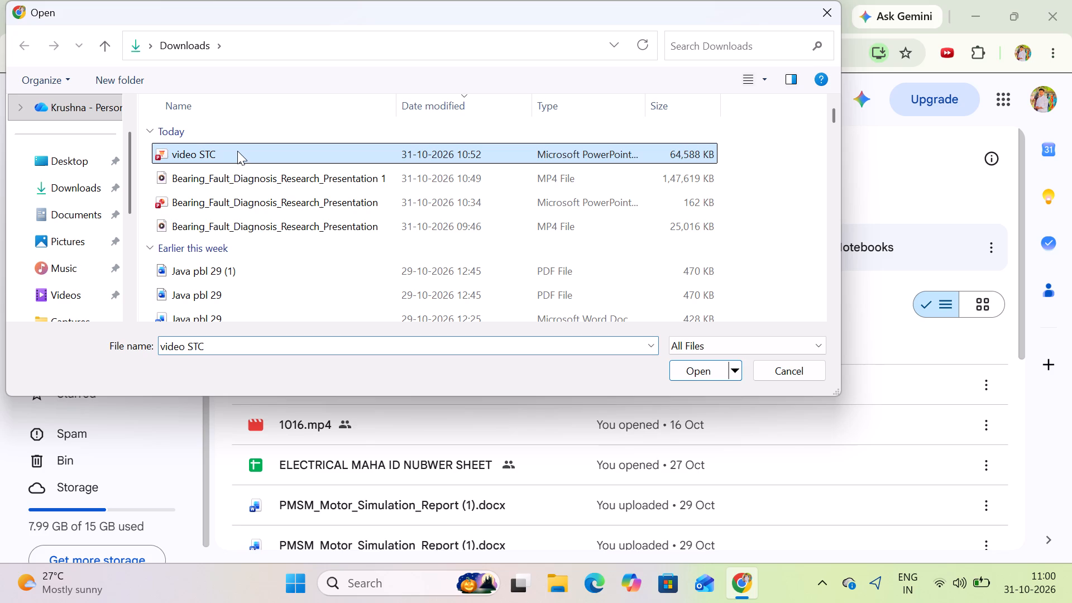
click(702, 370)
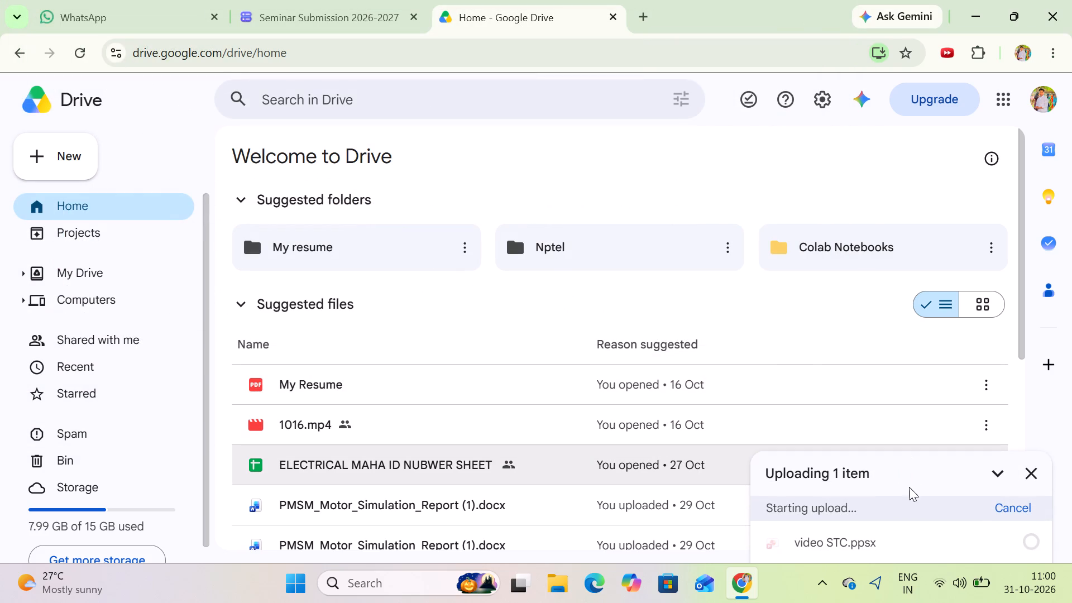
click(996, 477)
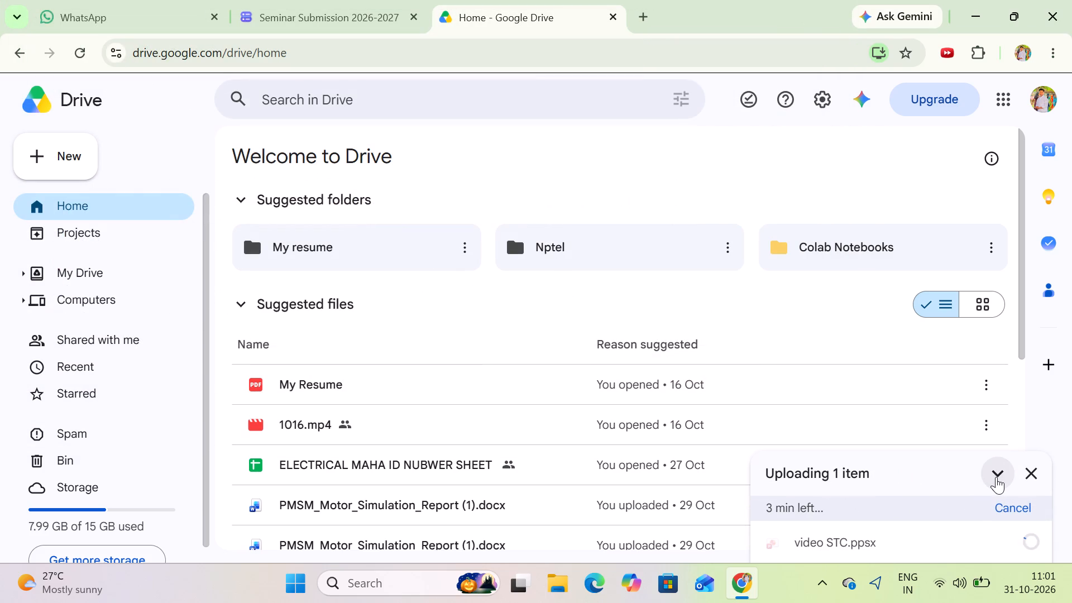
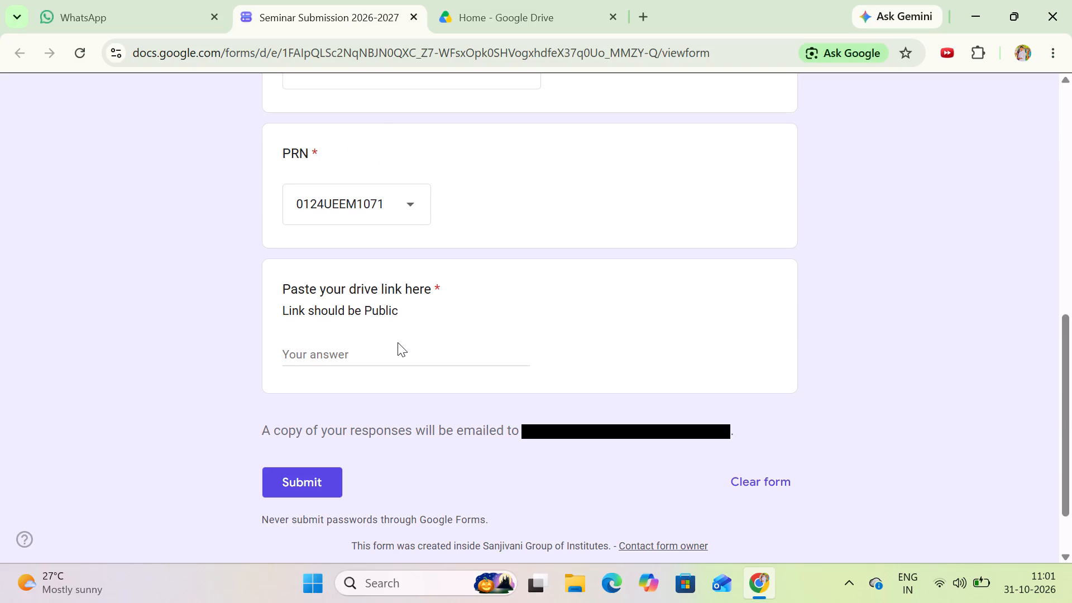
Review the name, PRN and drive link fields of the Seminar Submission 2026-2027 form.
click(367, 358)
scroll(406, 290, up, 1)
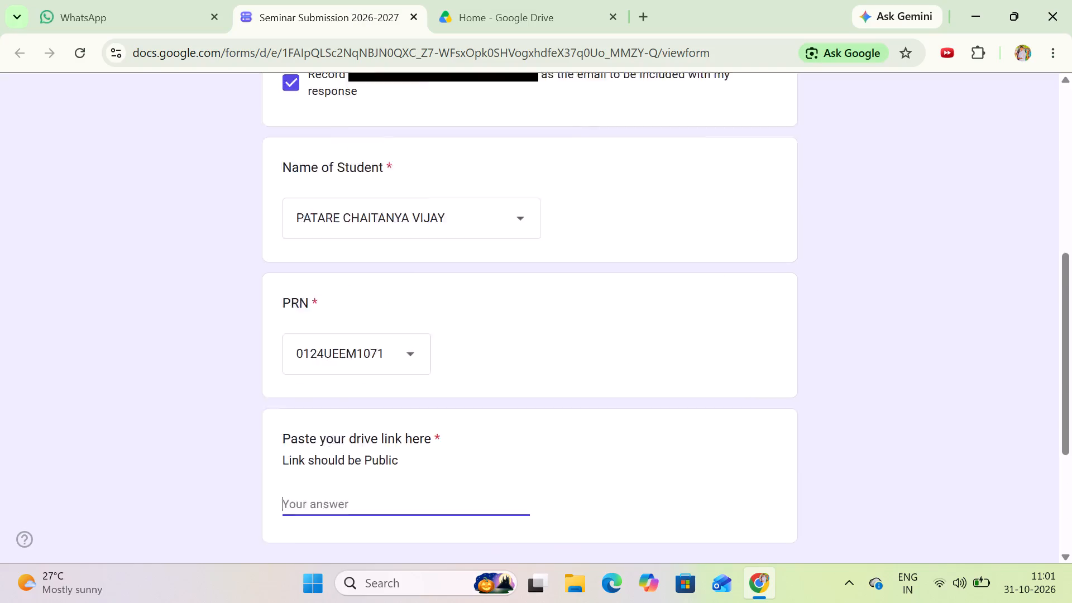
scroll(406, 290, up, 1)
scroll(406, 290, down, 1)
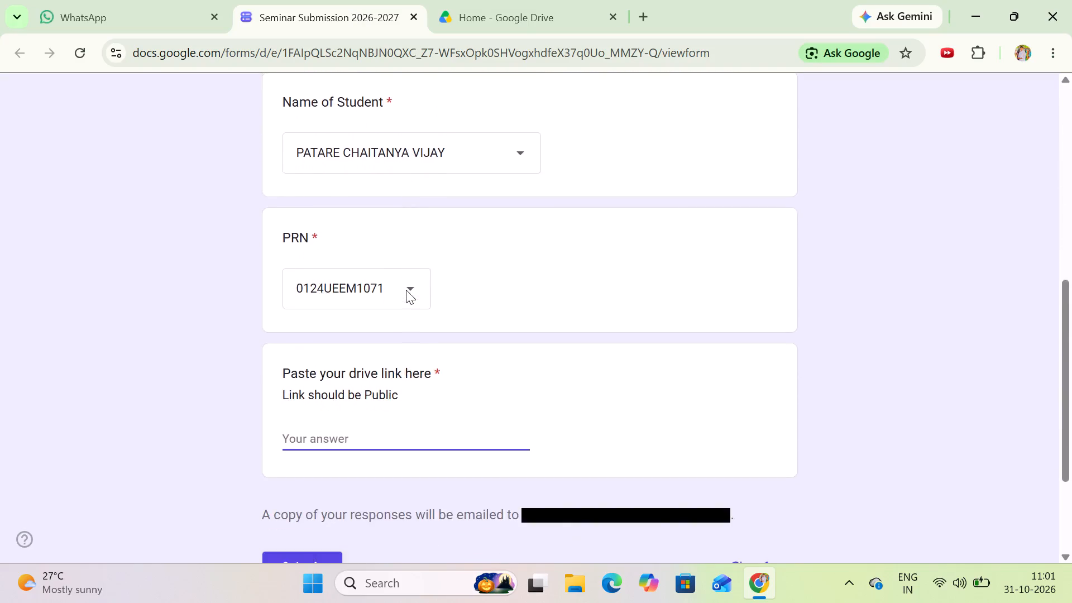
scroll(406, 290, down, 2)
Return to Google Drive and check the upload progress of video STC.ppsx.
click(520, 13)
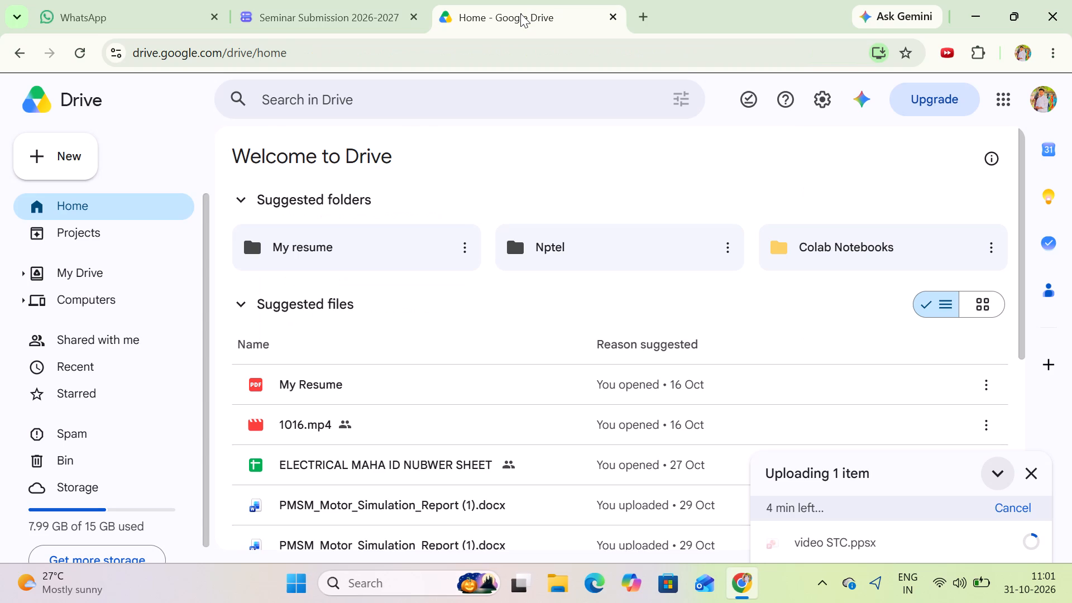
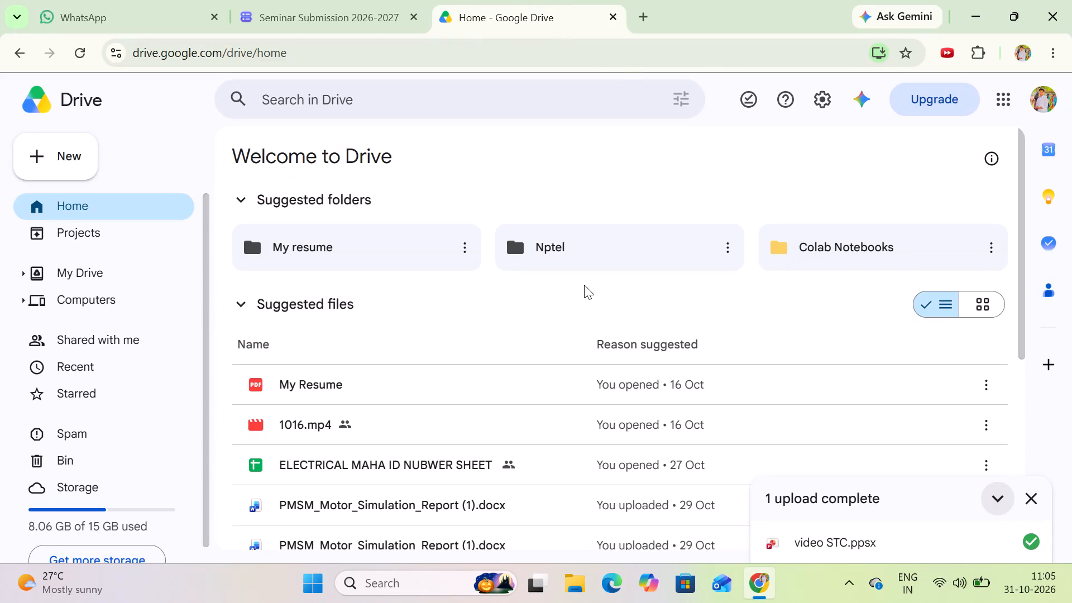
Refresh the Drive file list and set the general access of video STC.ppsx to Anyone with the link.
key(ctrl+r)
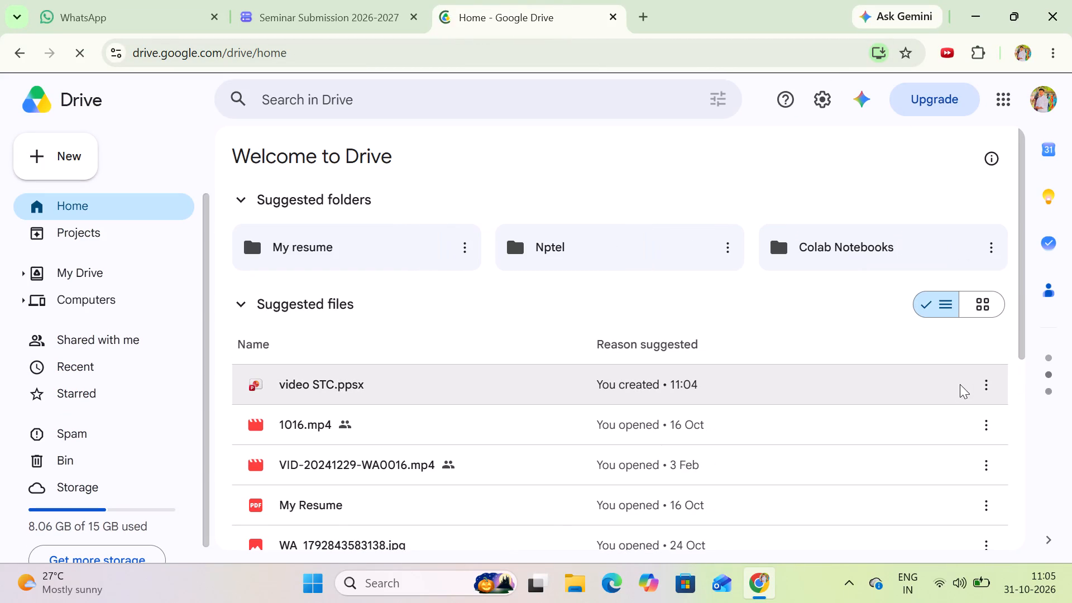
click(986, 385)
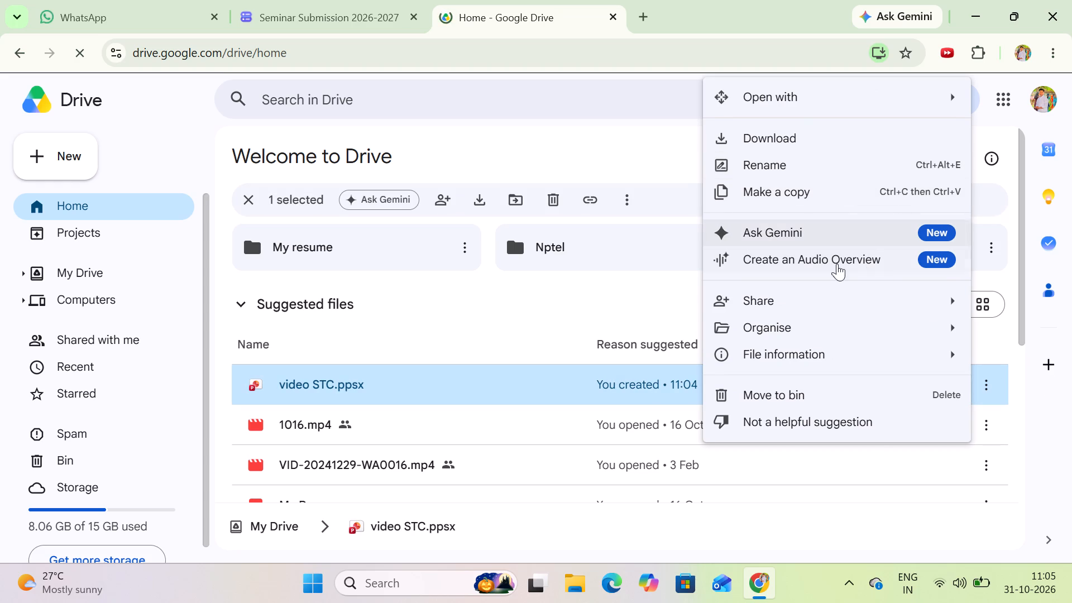
click(888, 302)
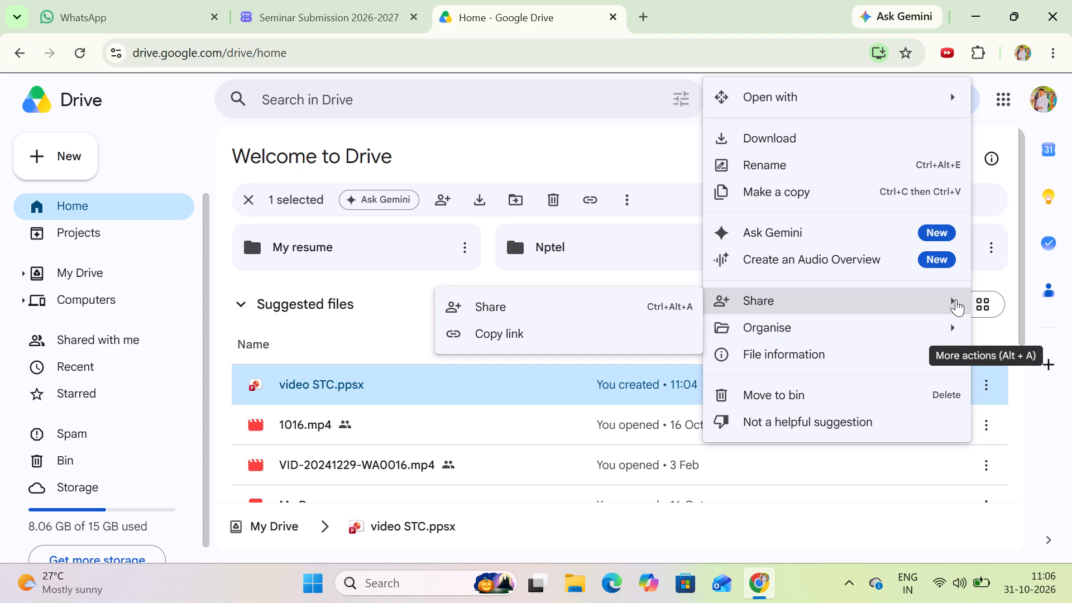
click(672, 311)
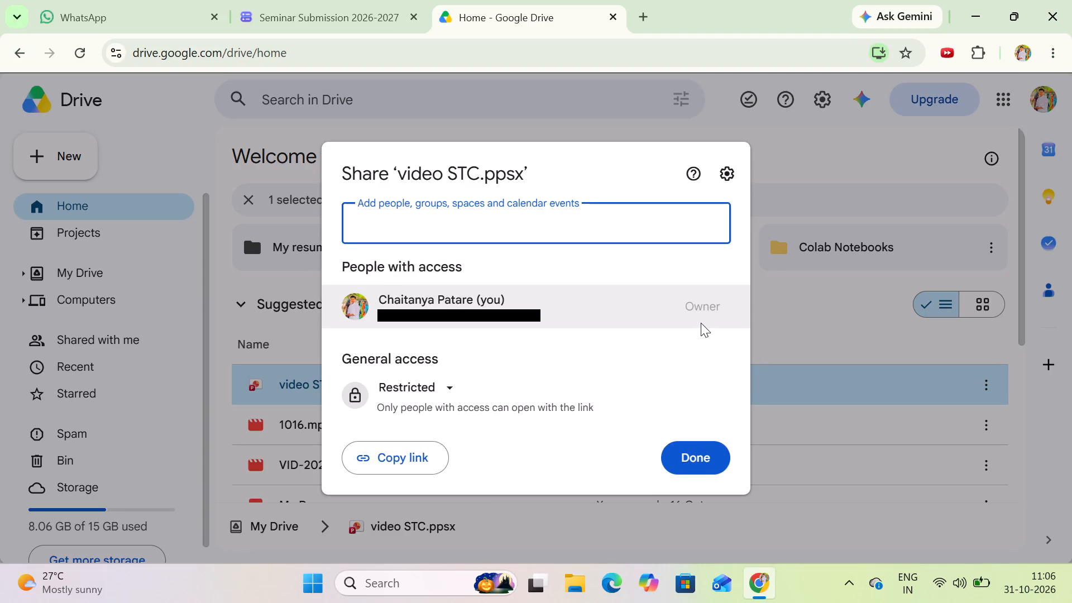
click(443, 390)
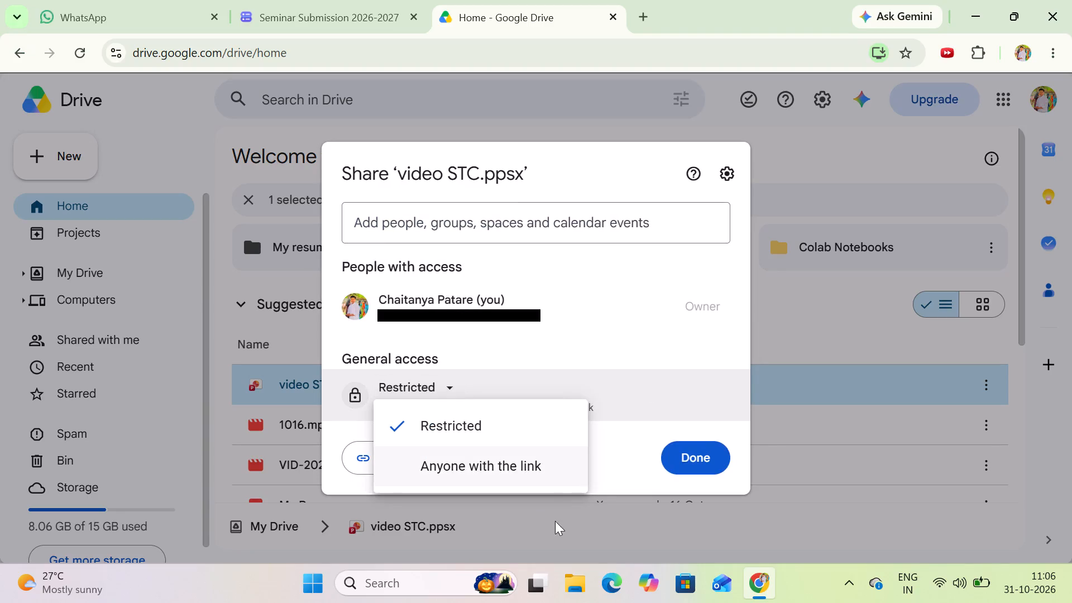
click(545, 465)
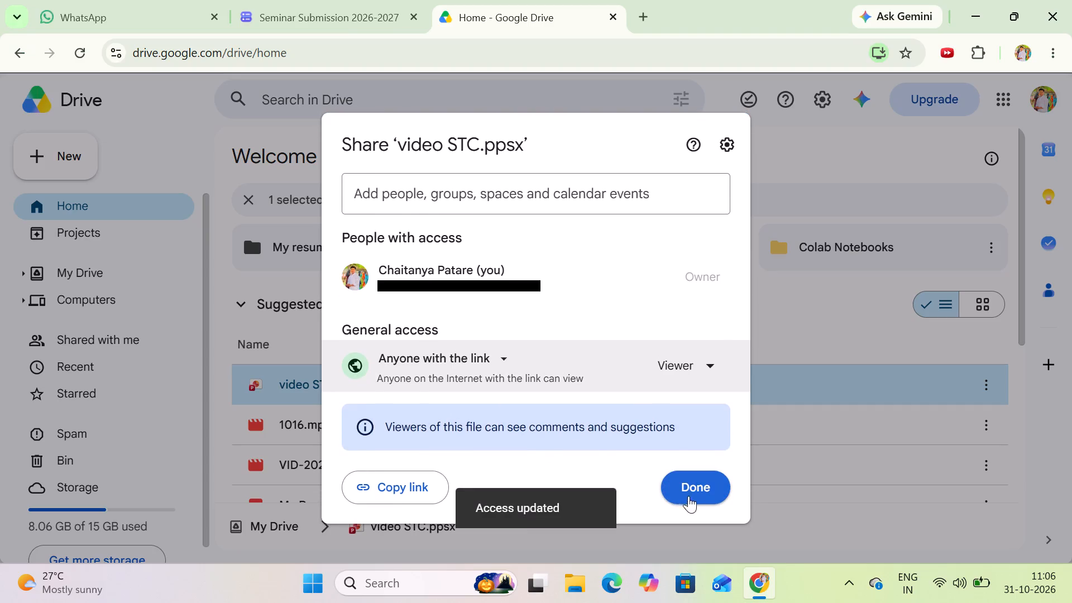
click(699, 483)
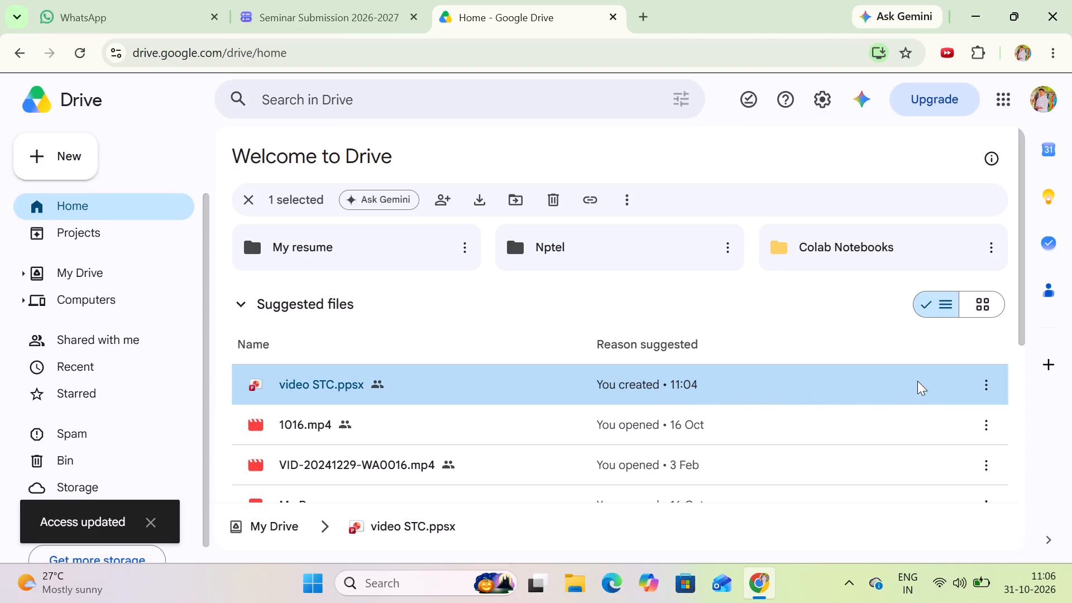
Copy the sharing link of video STC.ppsx from the suggested files in Drive.
click(990, 384)
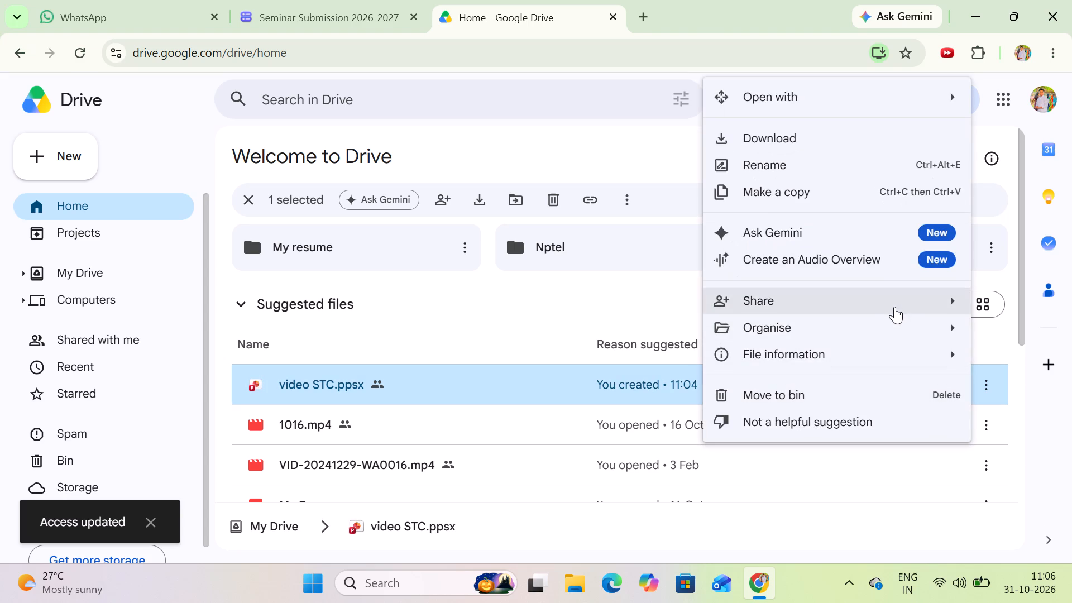
click(892, 305)
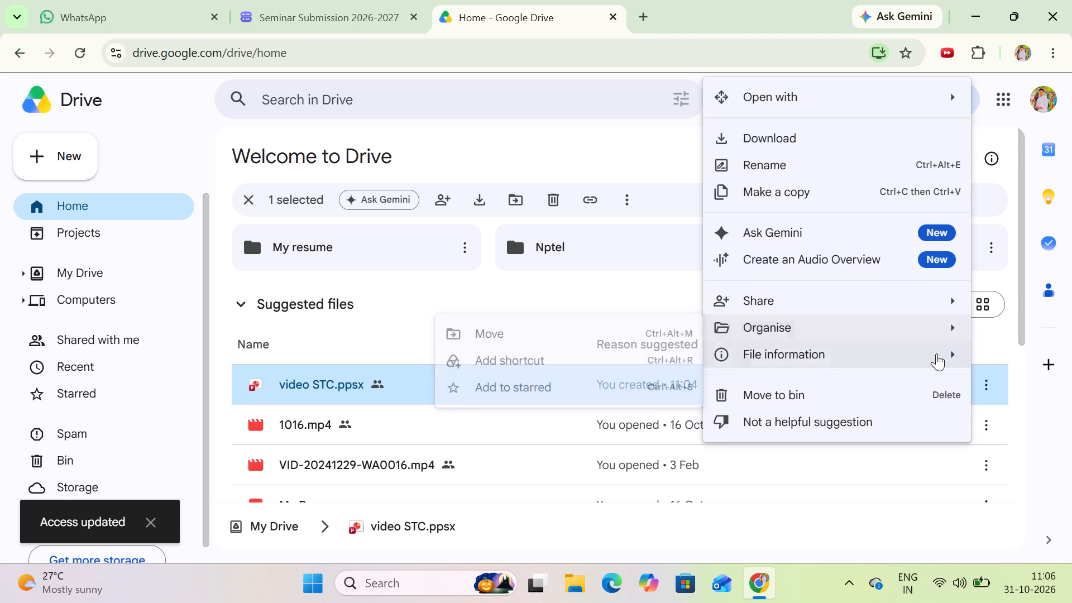
click(956, 291)
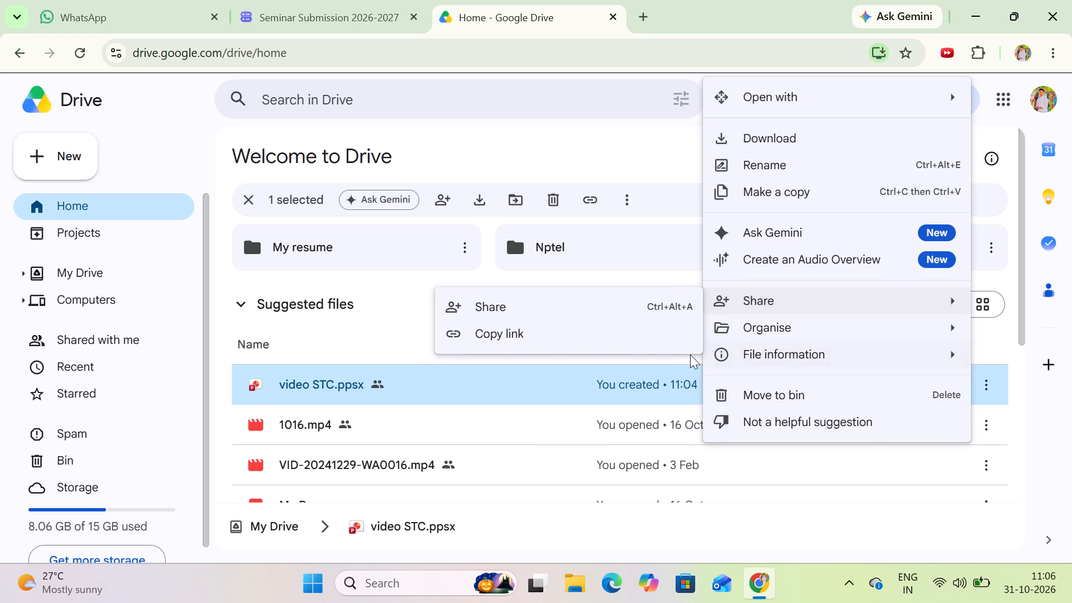
click(646, 333)
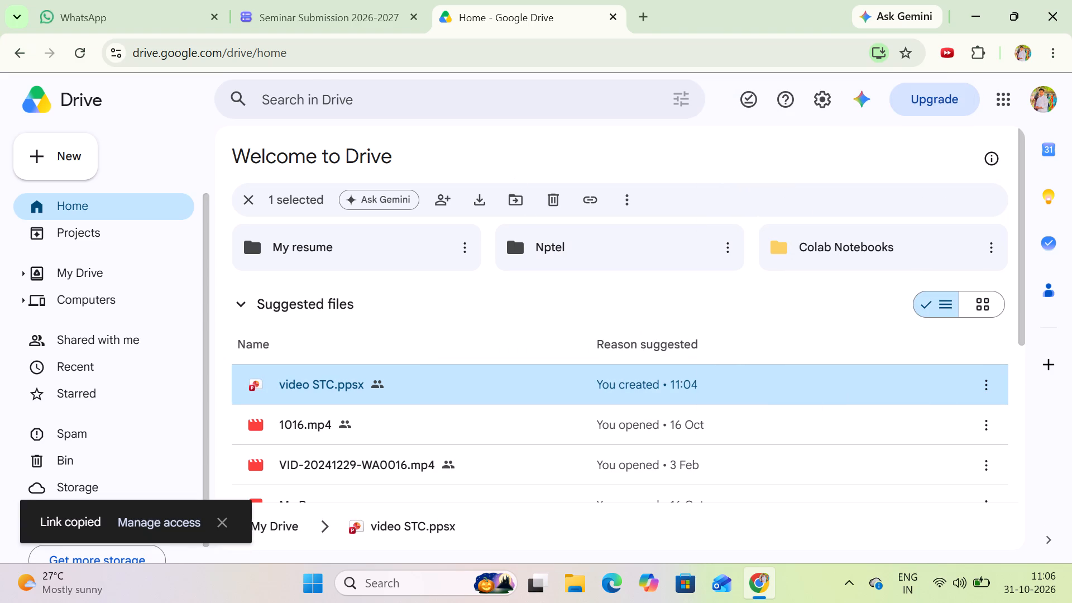
click(301, 17)
click(375, 270)
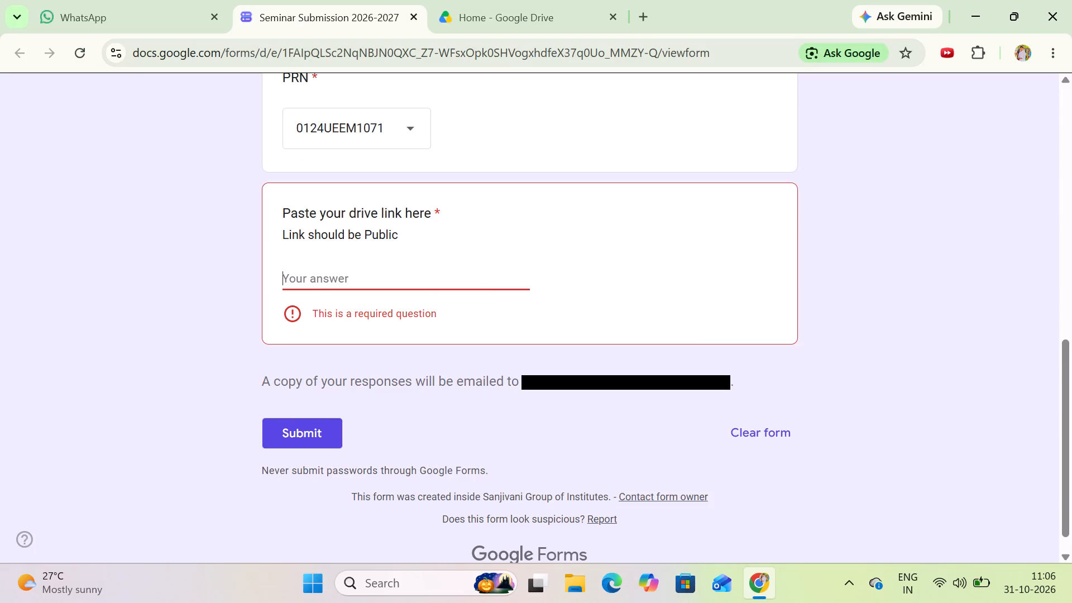